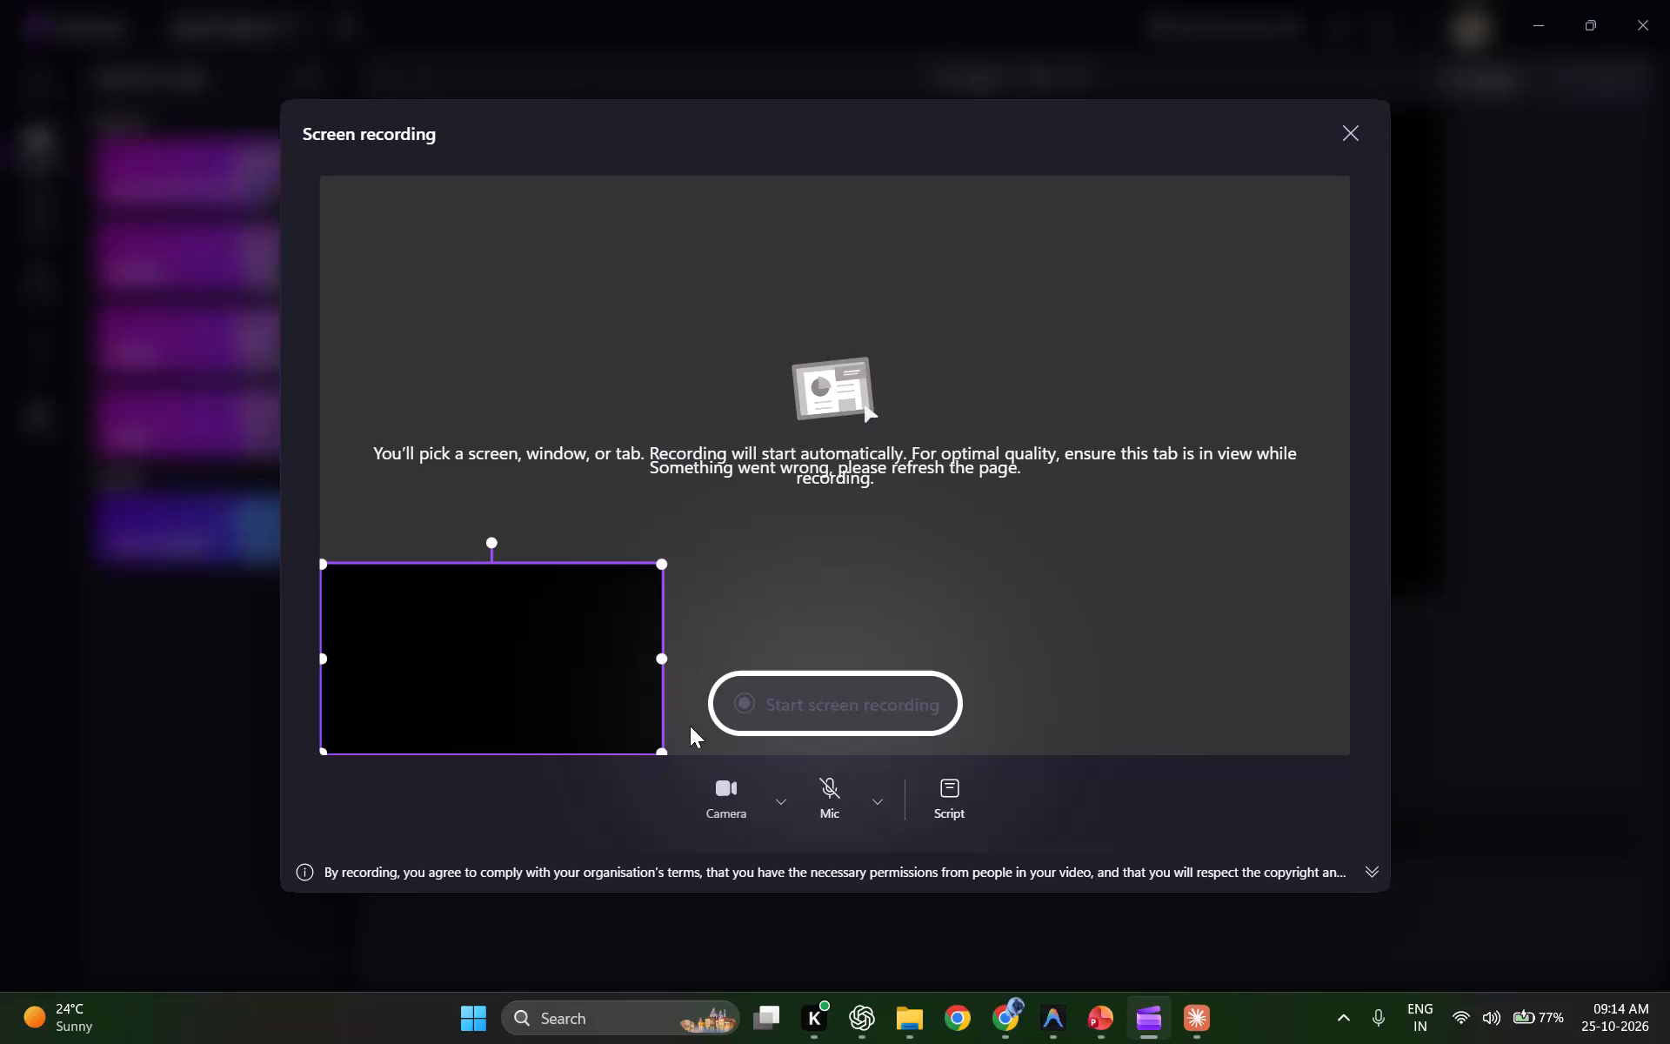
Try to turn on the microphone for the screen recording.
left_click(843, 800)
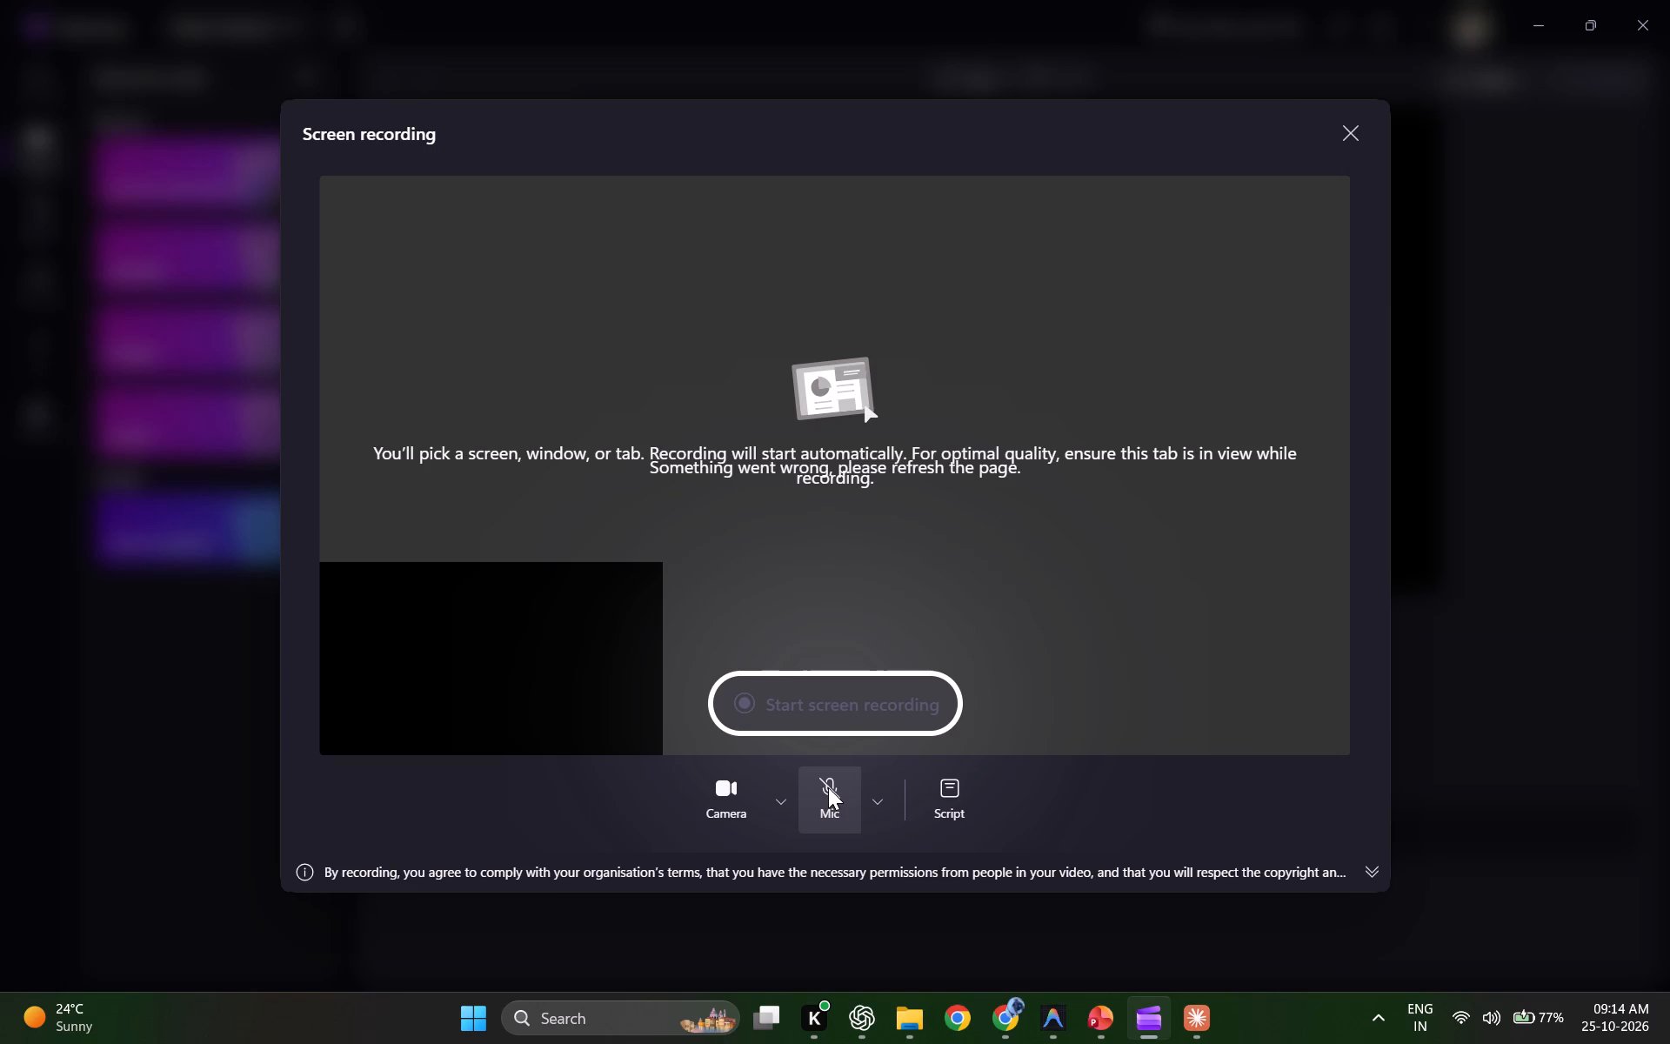
Check the Noise Buds N1 Pro entry among the Windows Bluetooth devices and return to the screen recording setup.
left_click(1535, 1011)
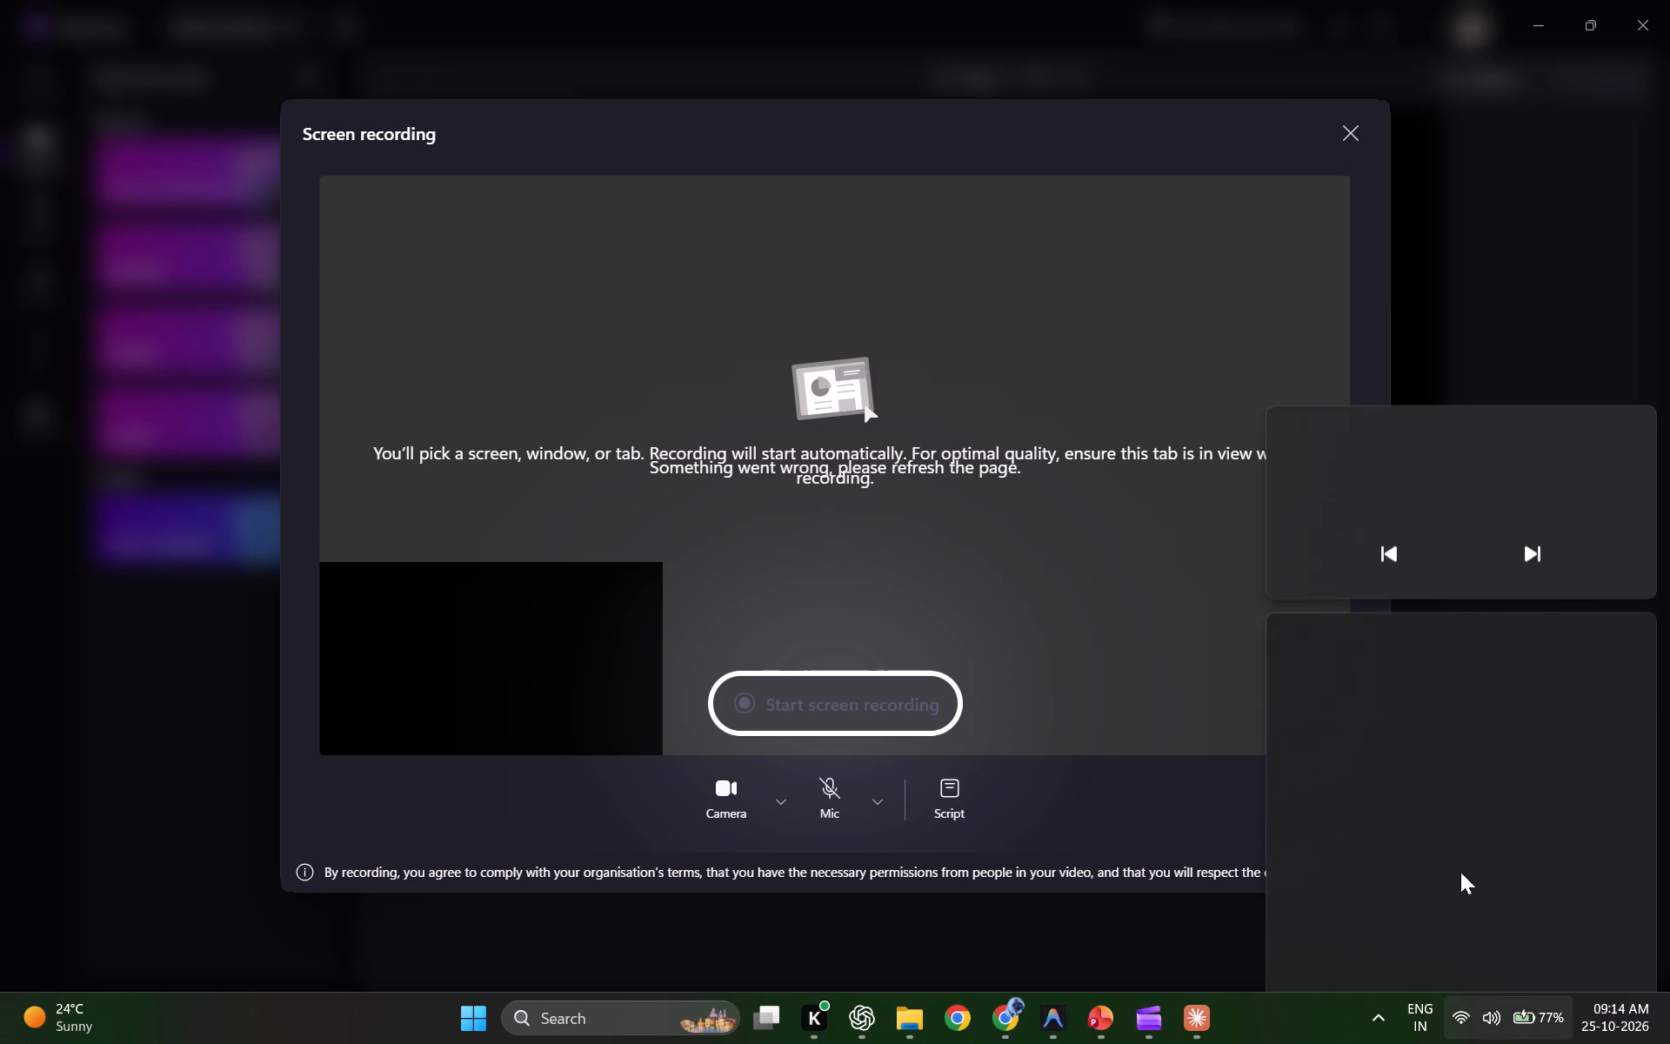
left_click(1439, 631)
left_click(1486, 621)
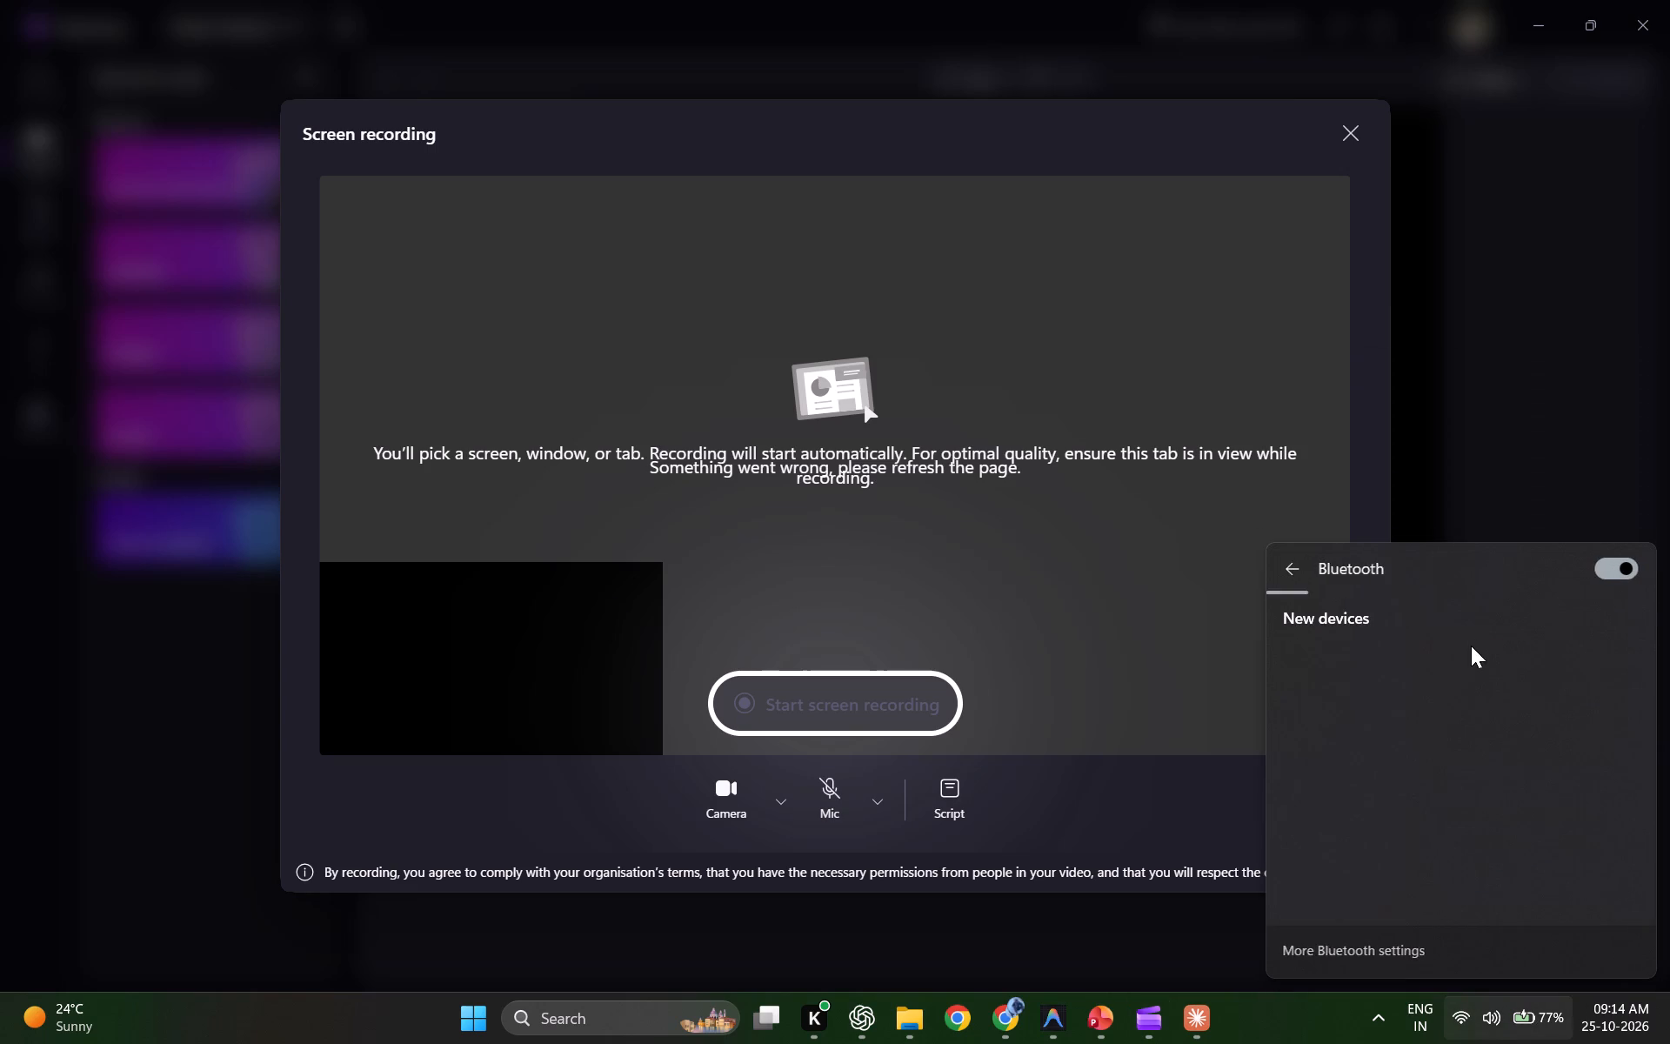
left_click(1400, 686)
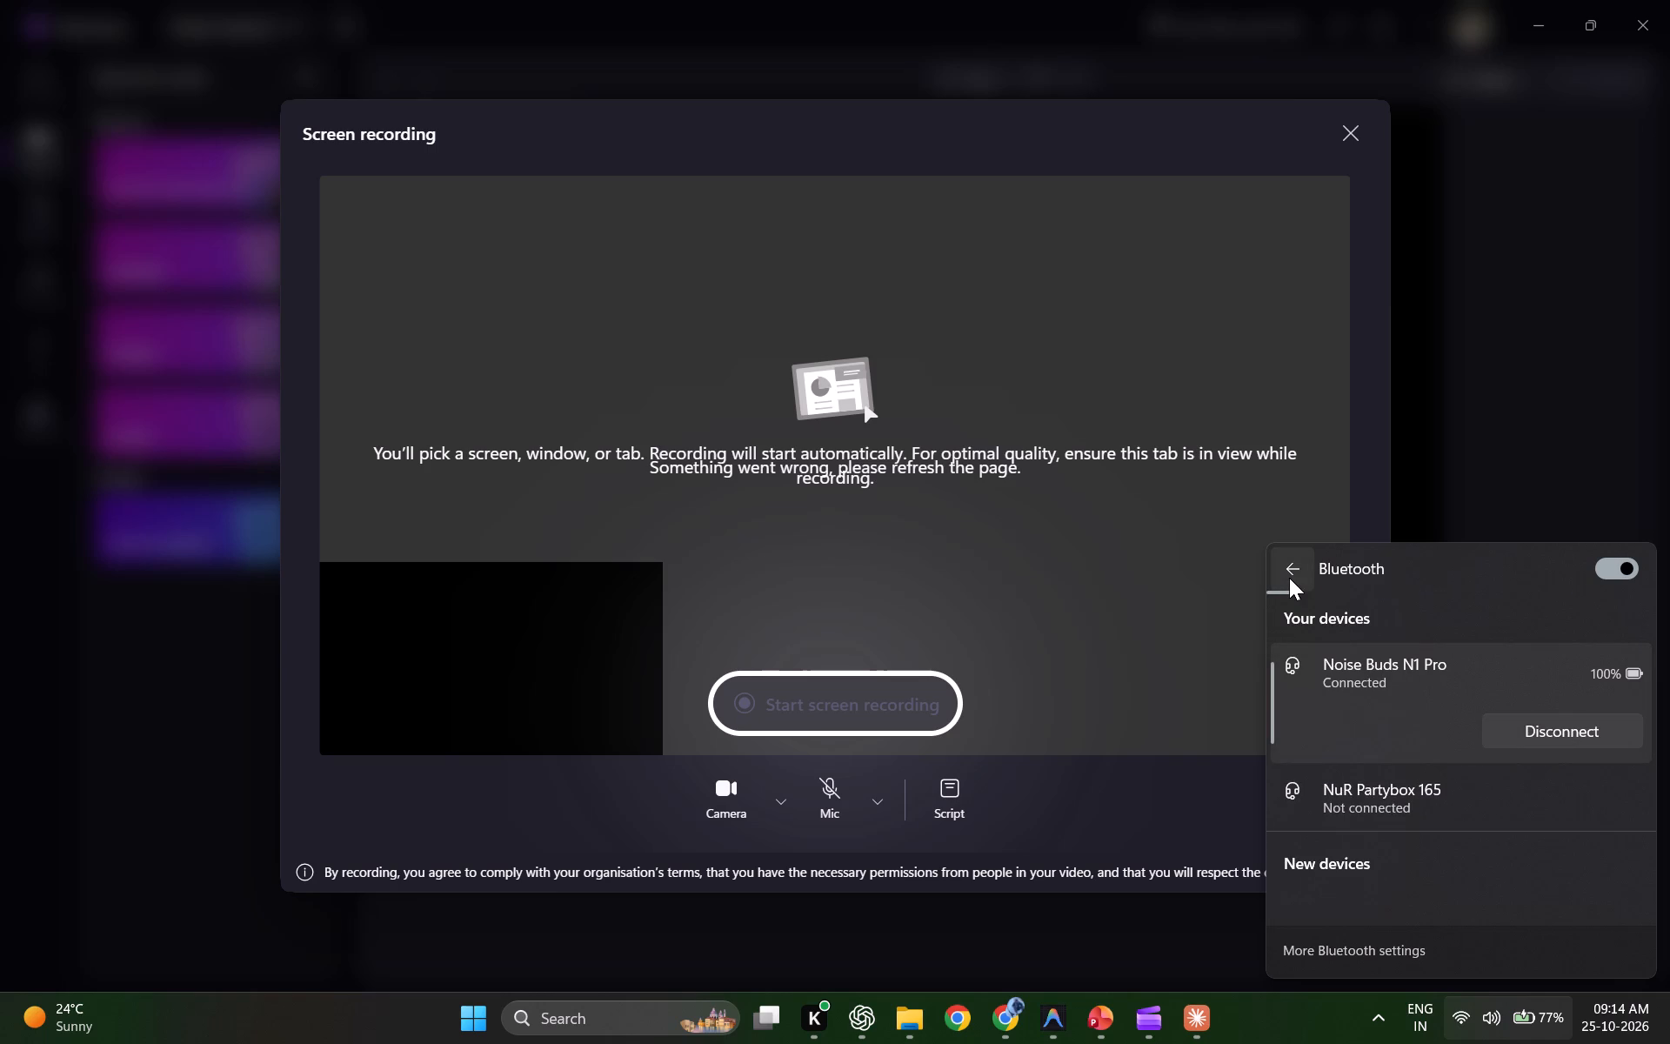
left_click(1289, 578)
left_click(1152, 712)
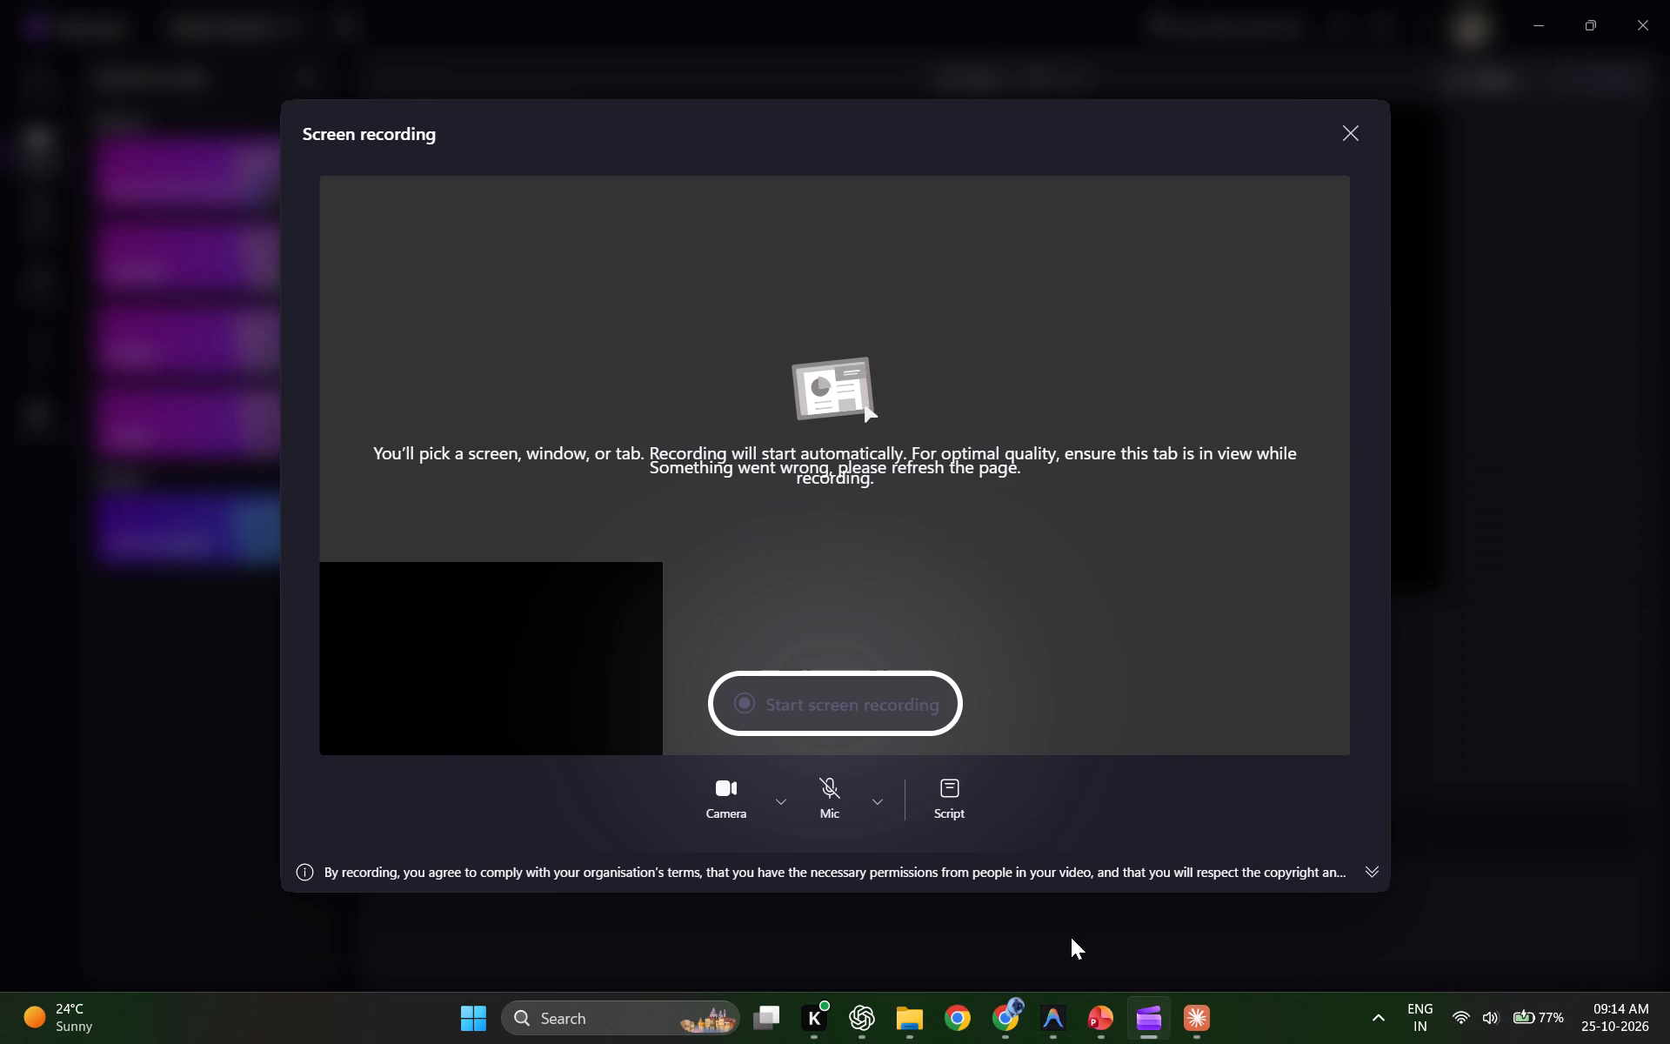
Choose Integrated Camera as the recording camera and restart its preview by switching the camera off and on again.
left_click(786, 810)
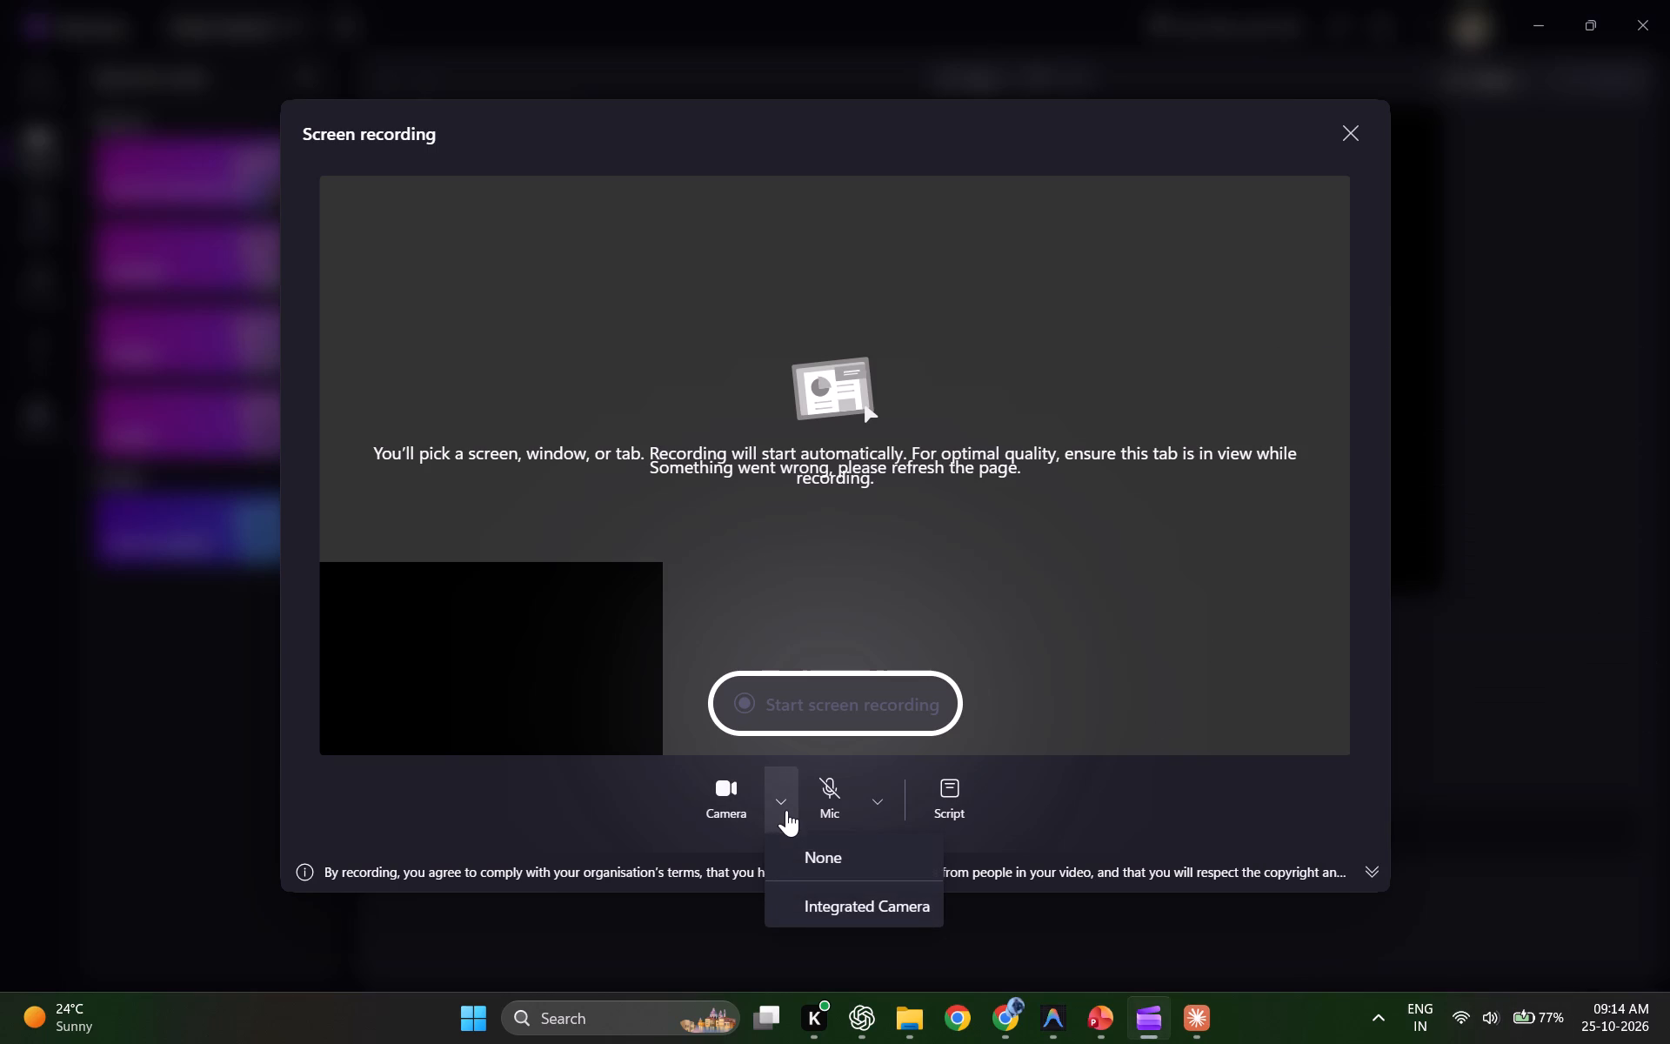
left_click(855, 914)
left_click(735, 819)
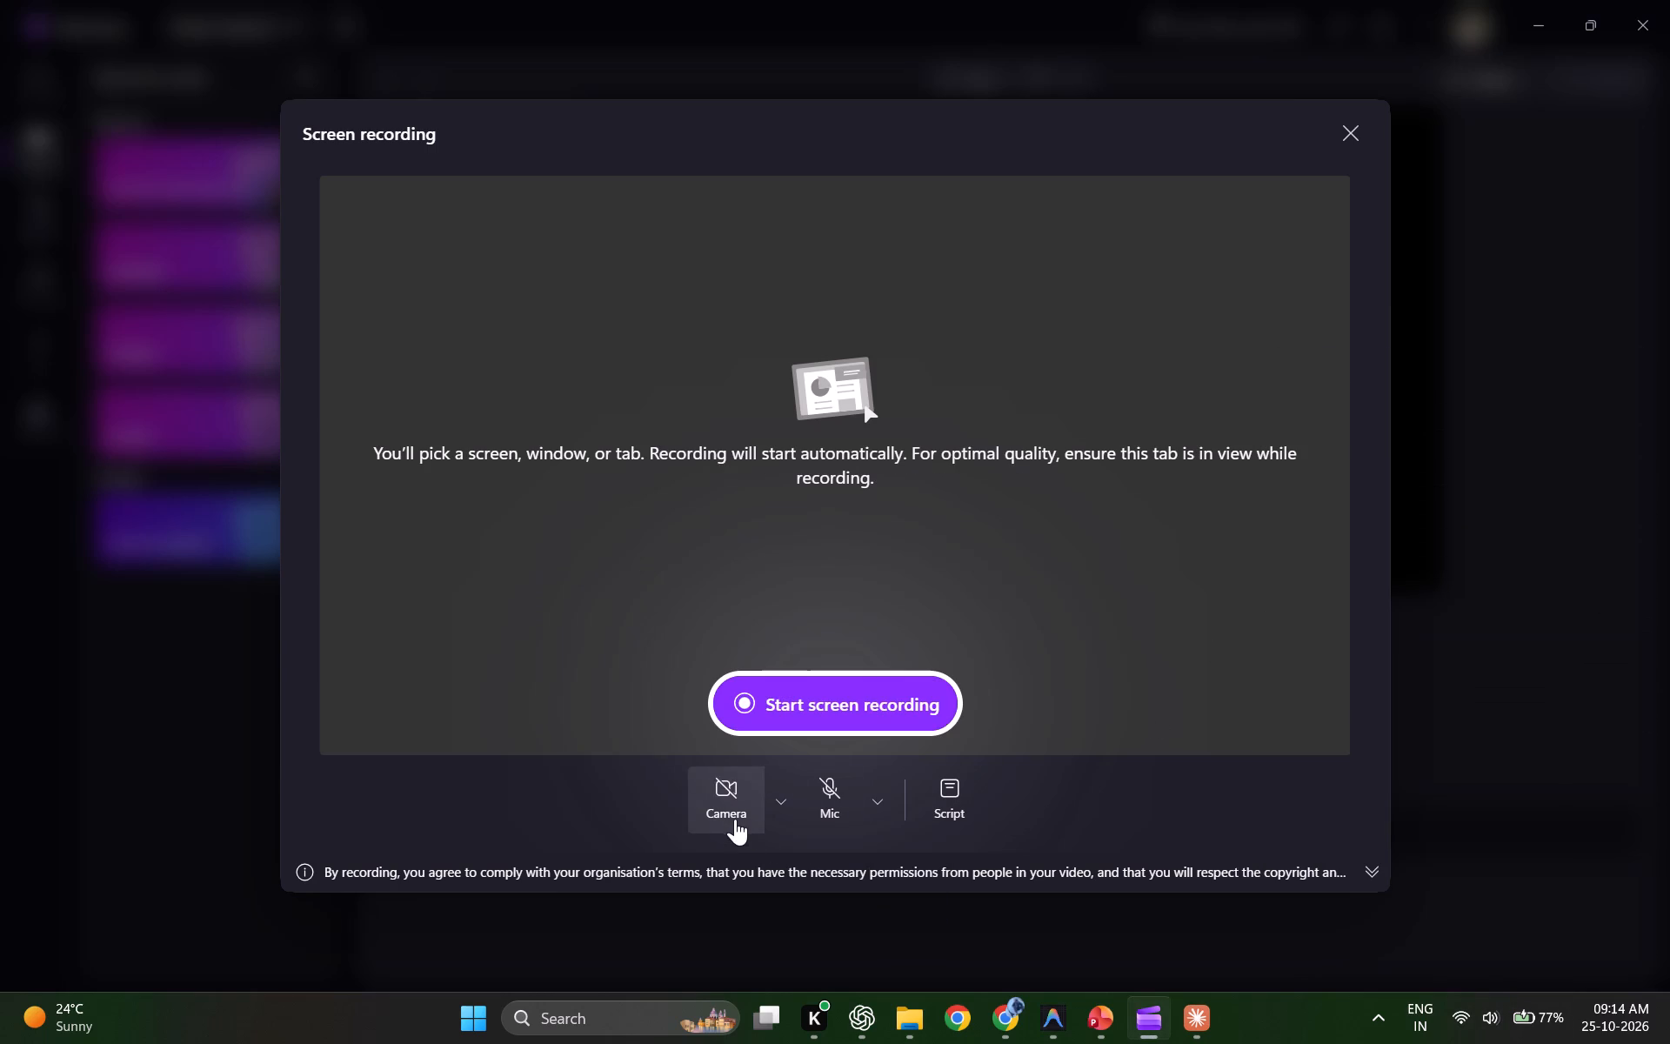
left_click(735, 819)
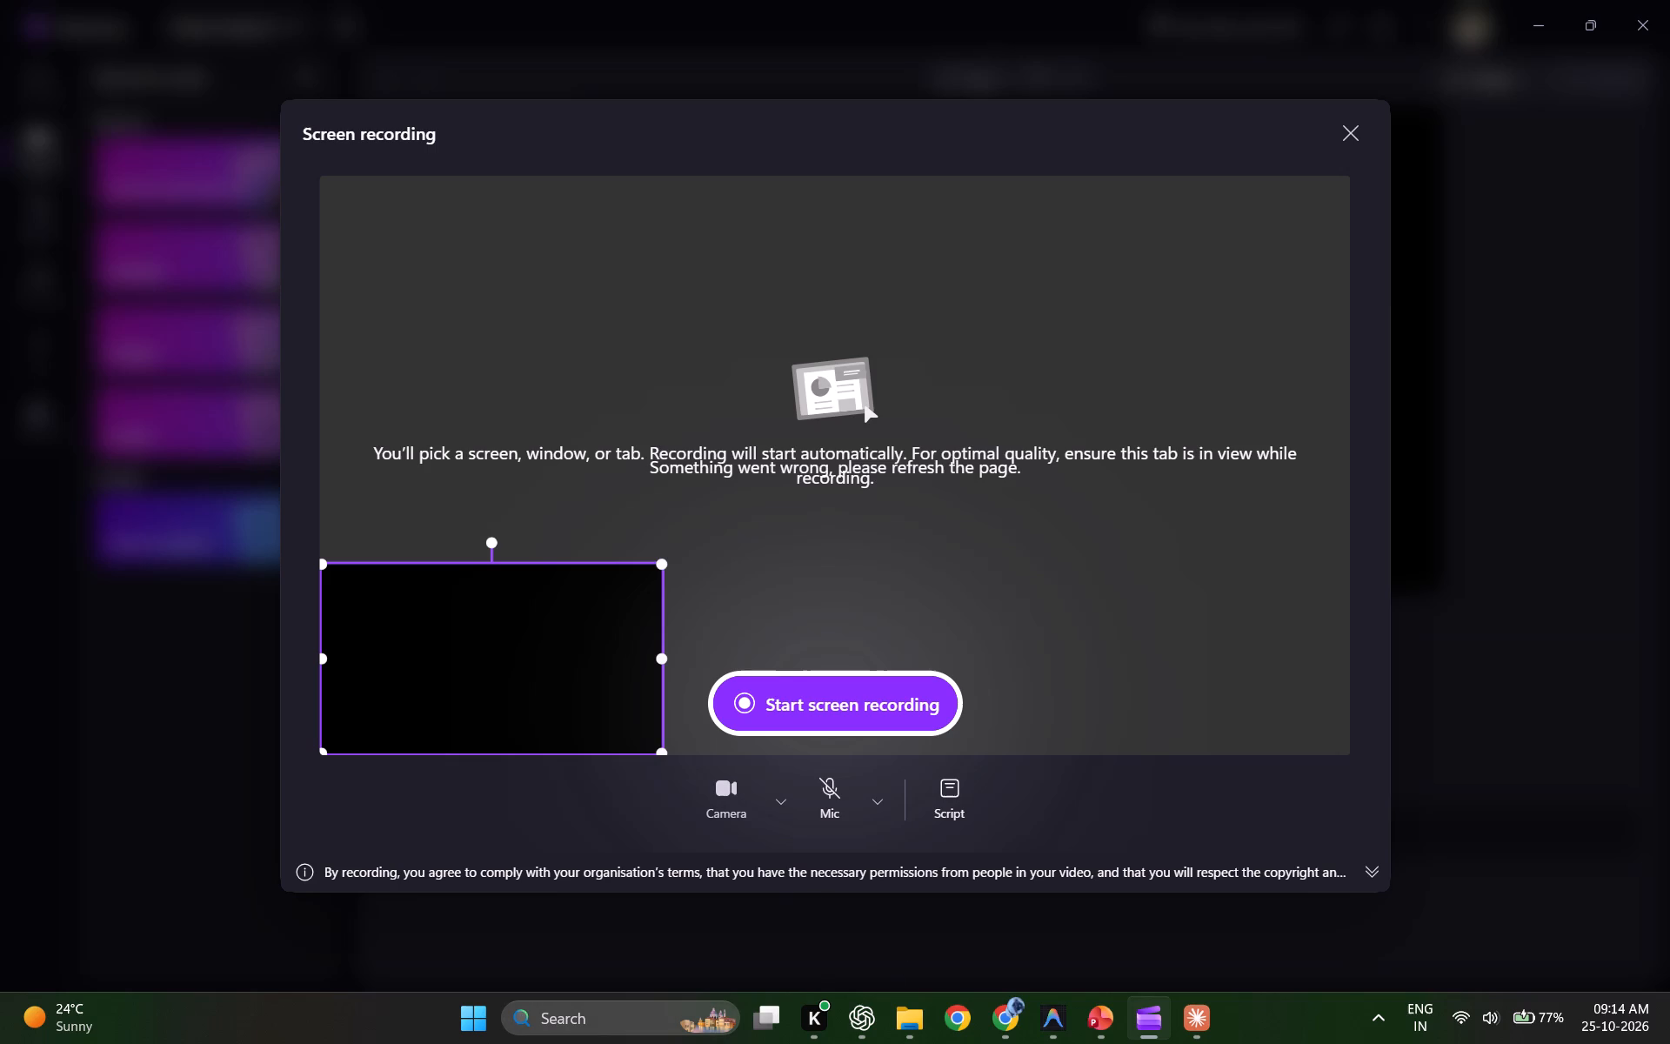
Bring up the Windows app launcher with the pinned apps.
left_click(477, 1021)
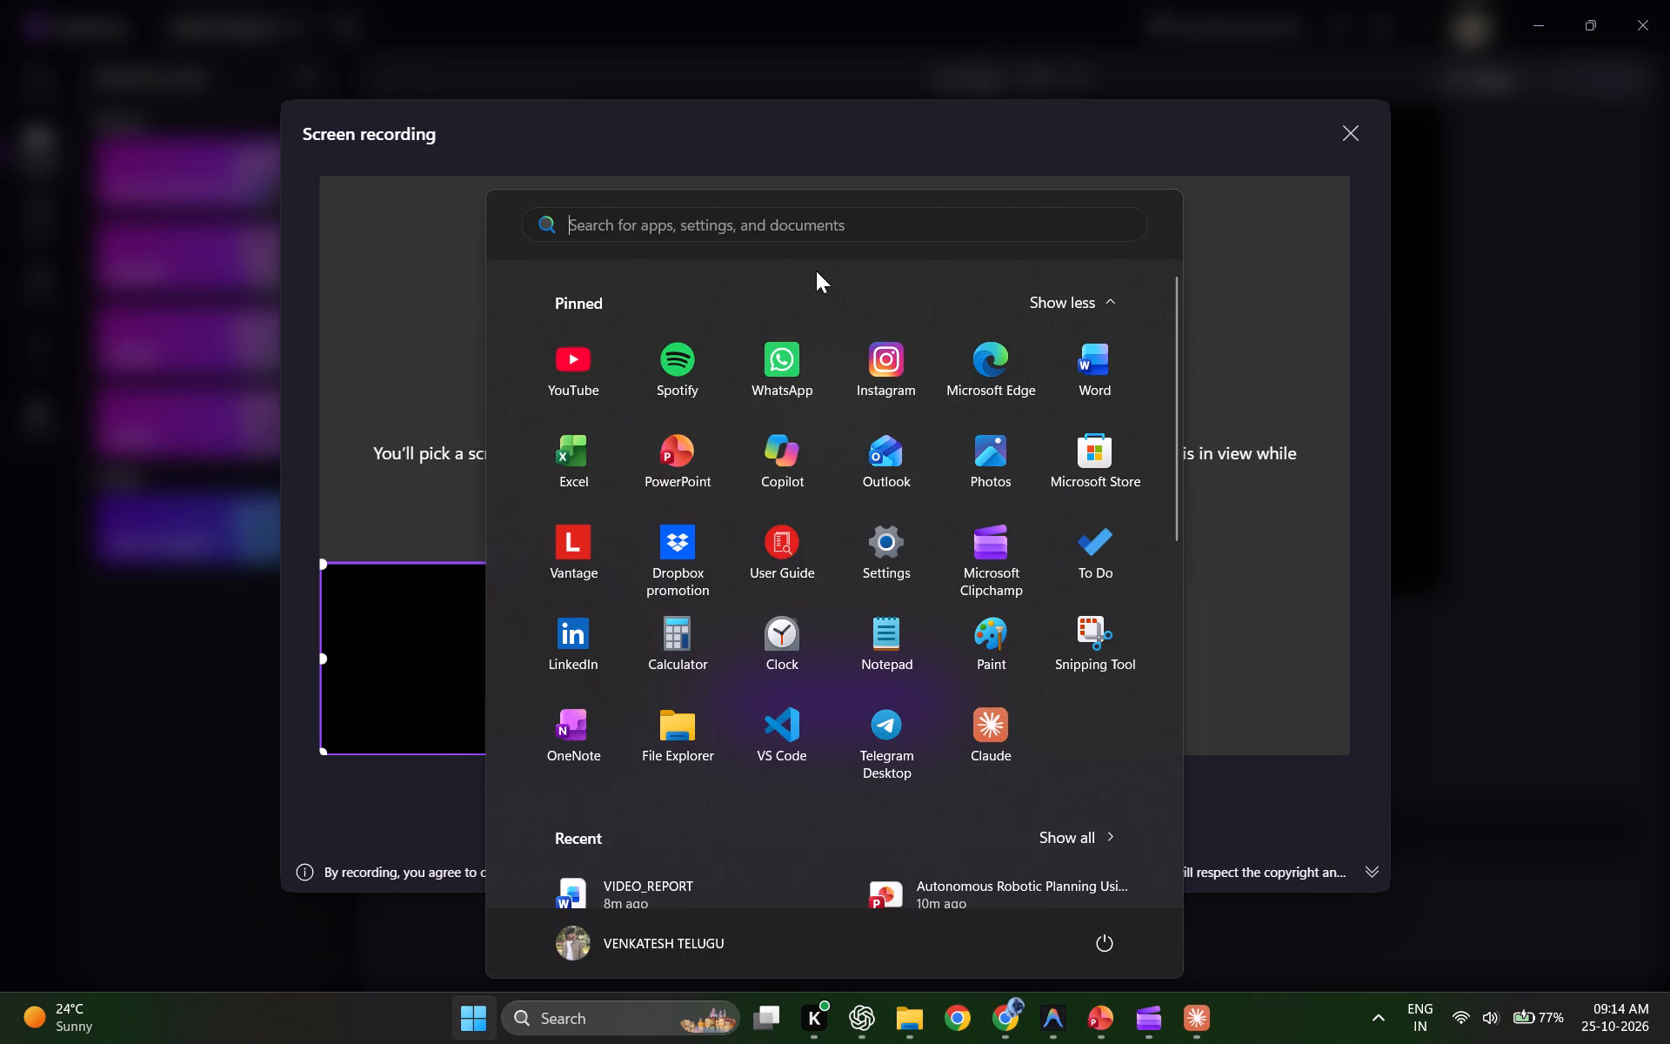
Find the Windows camera settings, turn on Camera access in the Integrated Camera's privacy settings, and close Settings.
type("CA")
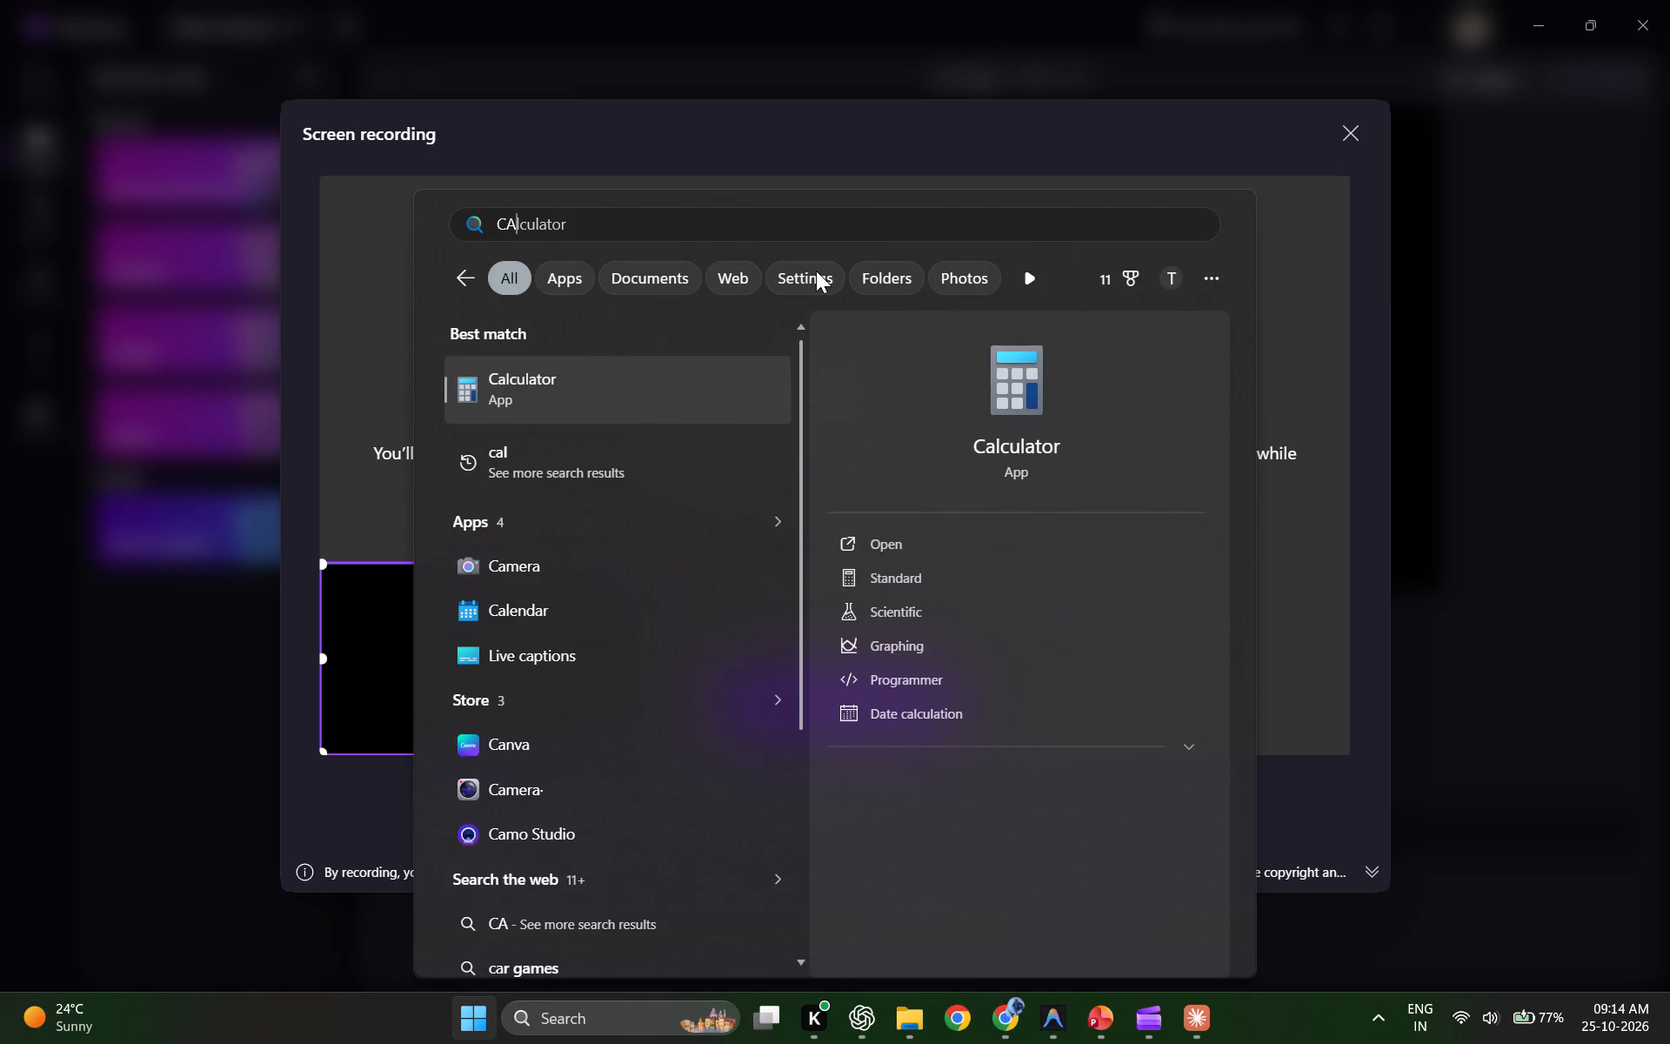
type("MERA")
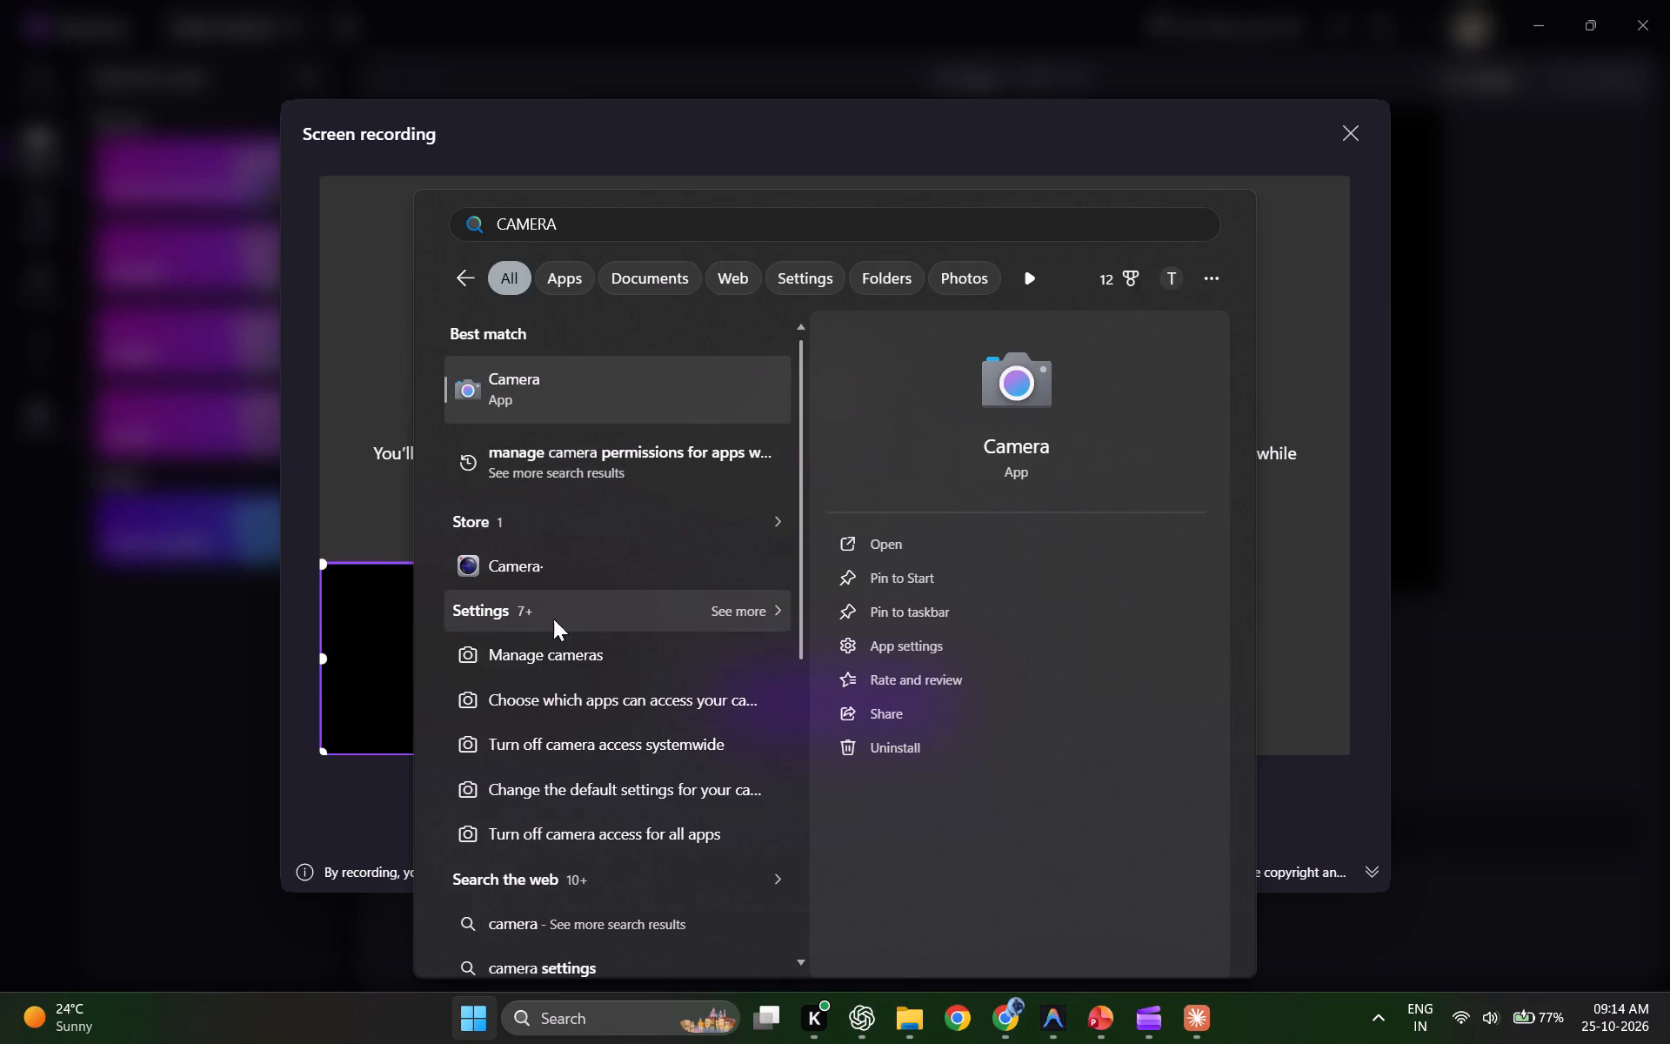
left_click(555, 653)
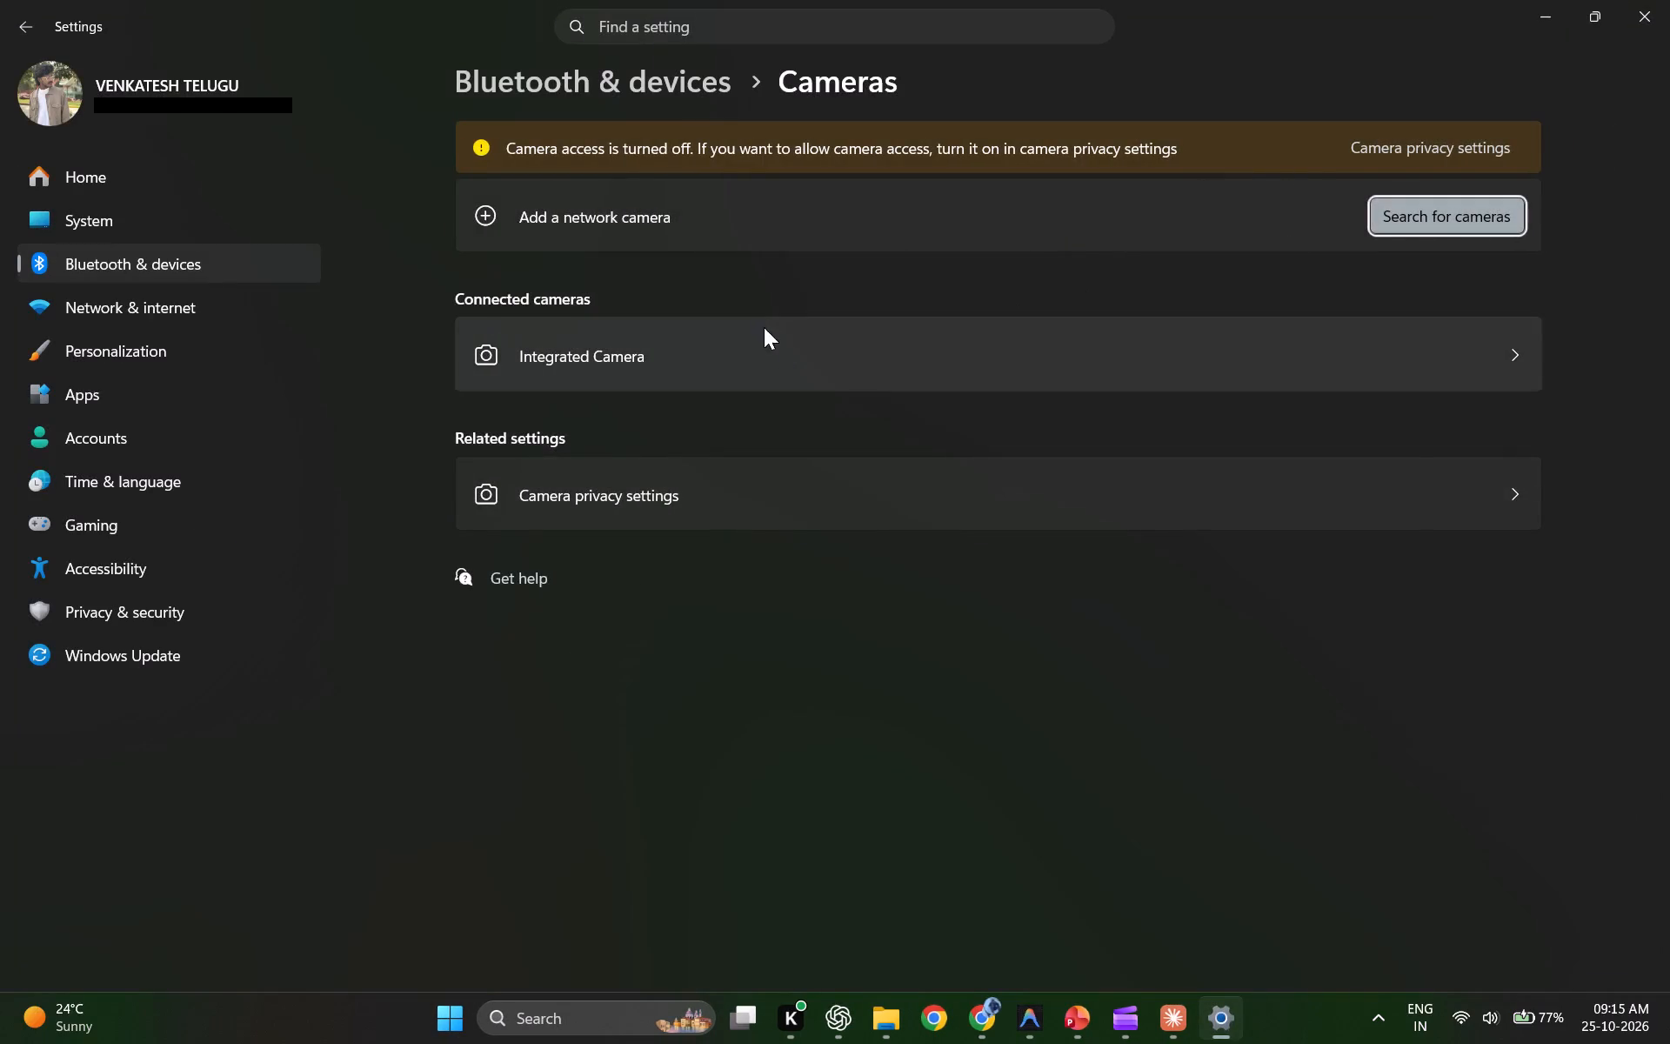
left_click(773, 351)
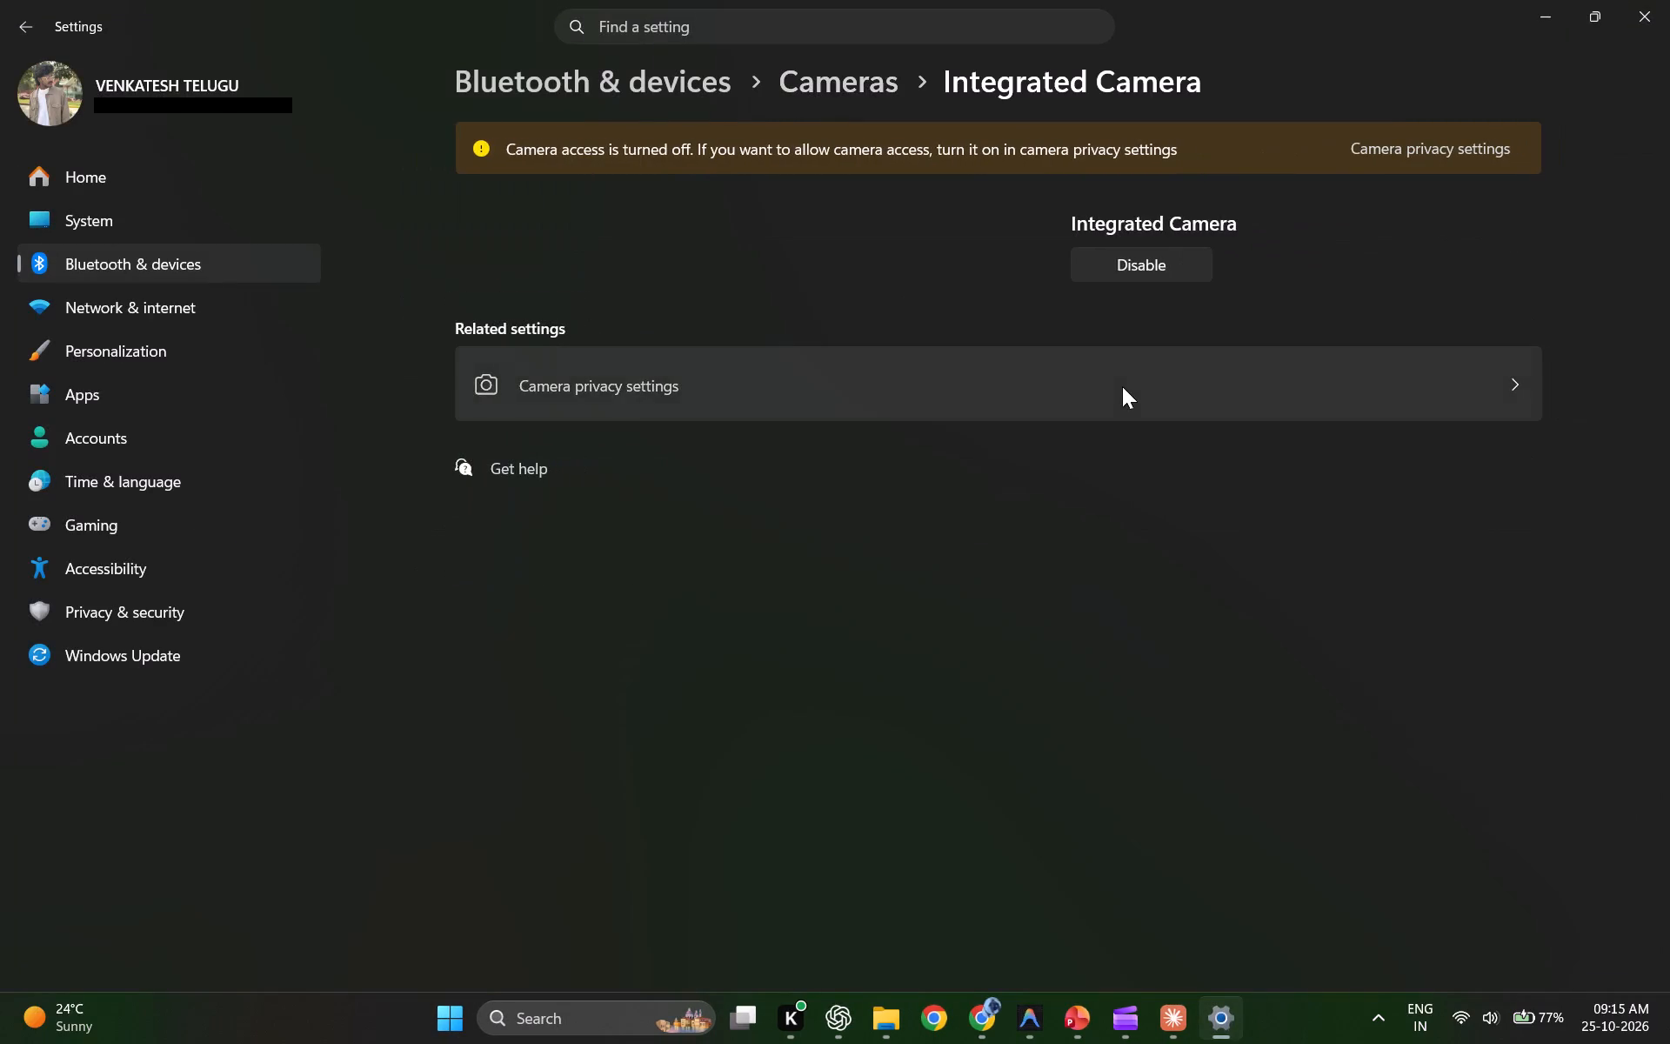
left_click(1122, 386)
left_click(1501, 233)
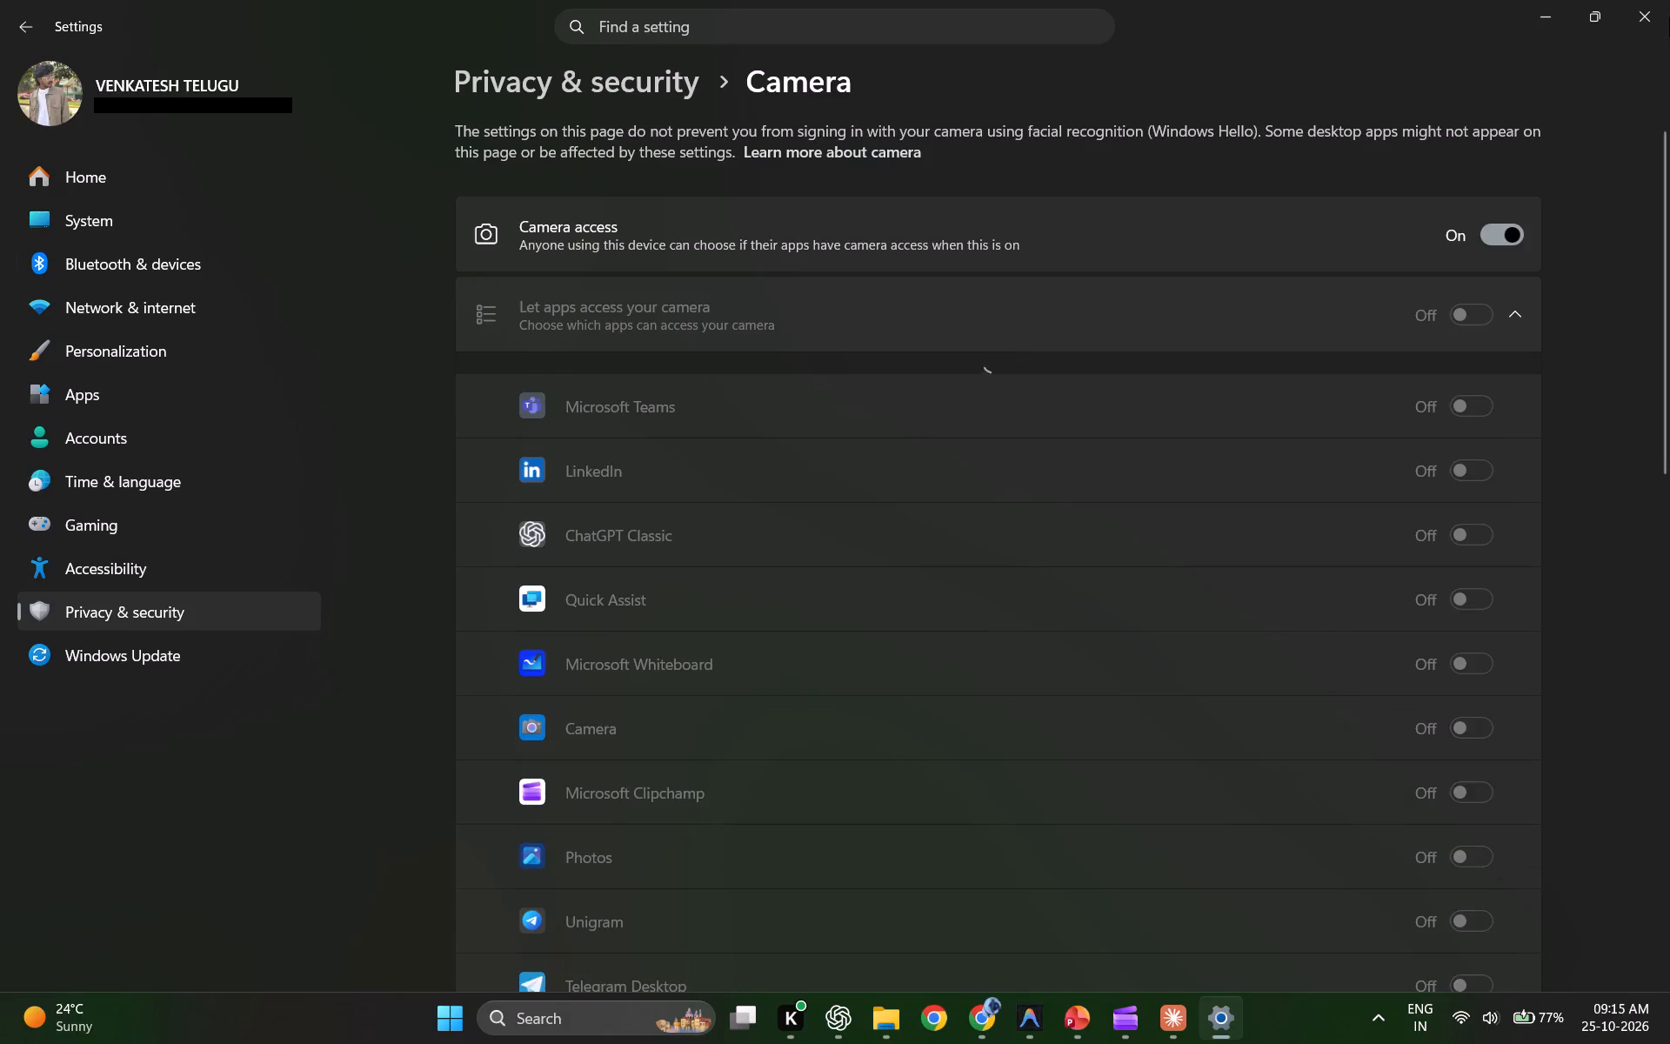
left_click(1669, 10)
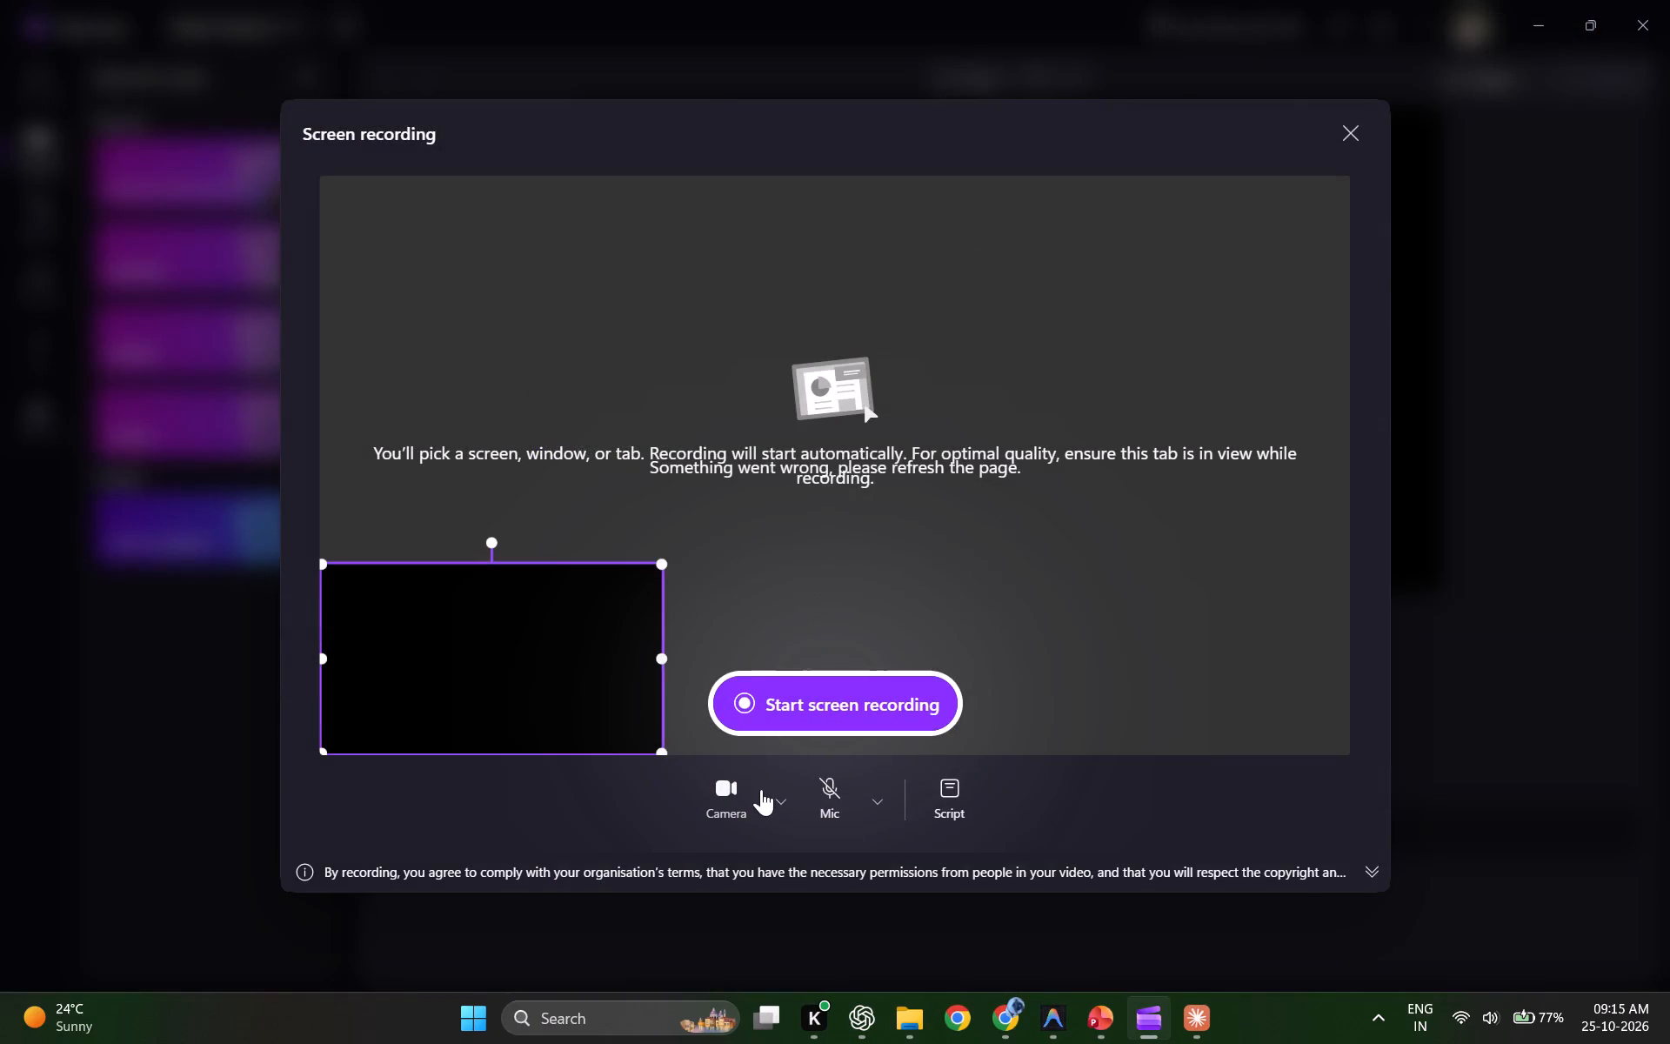
Restart the camera feed in the screen recording setup, keeping Integrated Camera as the source.
left_click(747, 806)
left_click(746, 806)
left_click(785, 804)
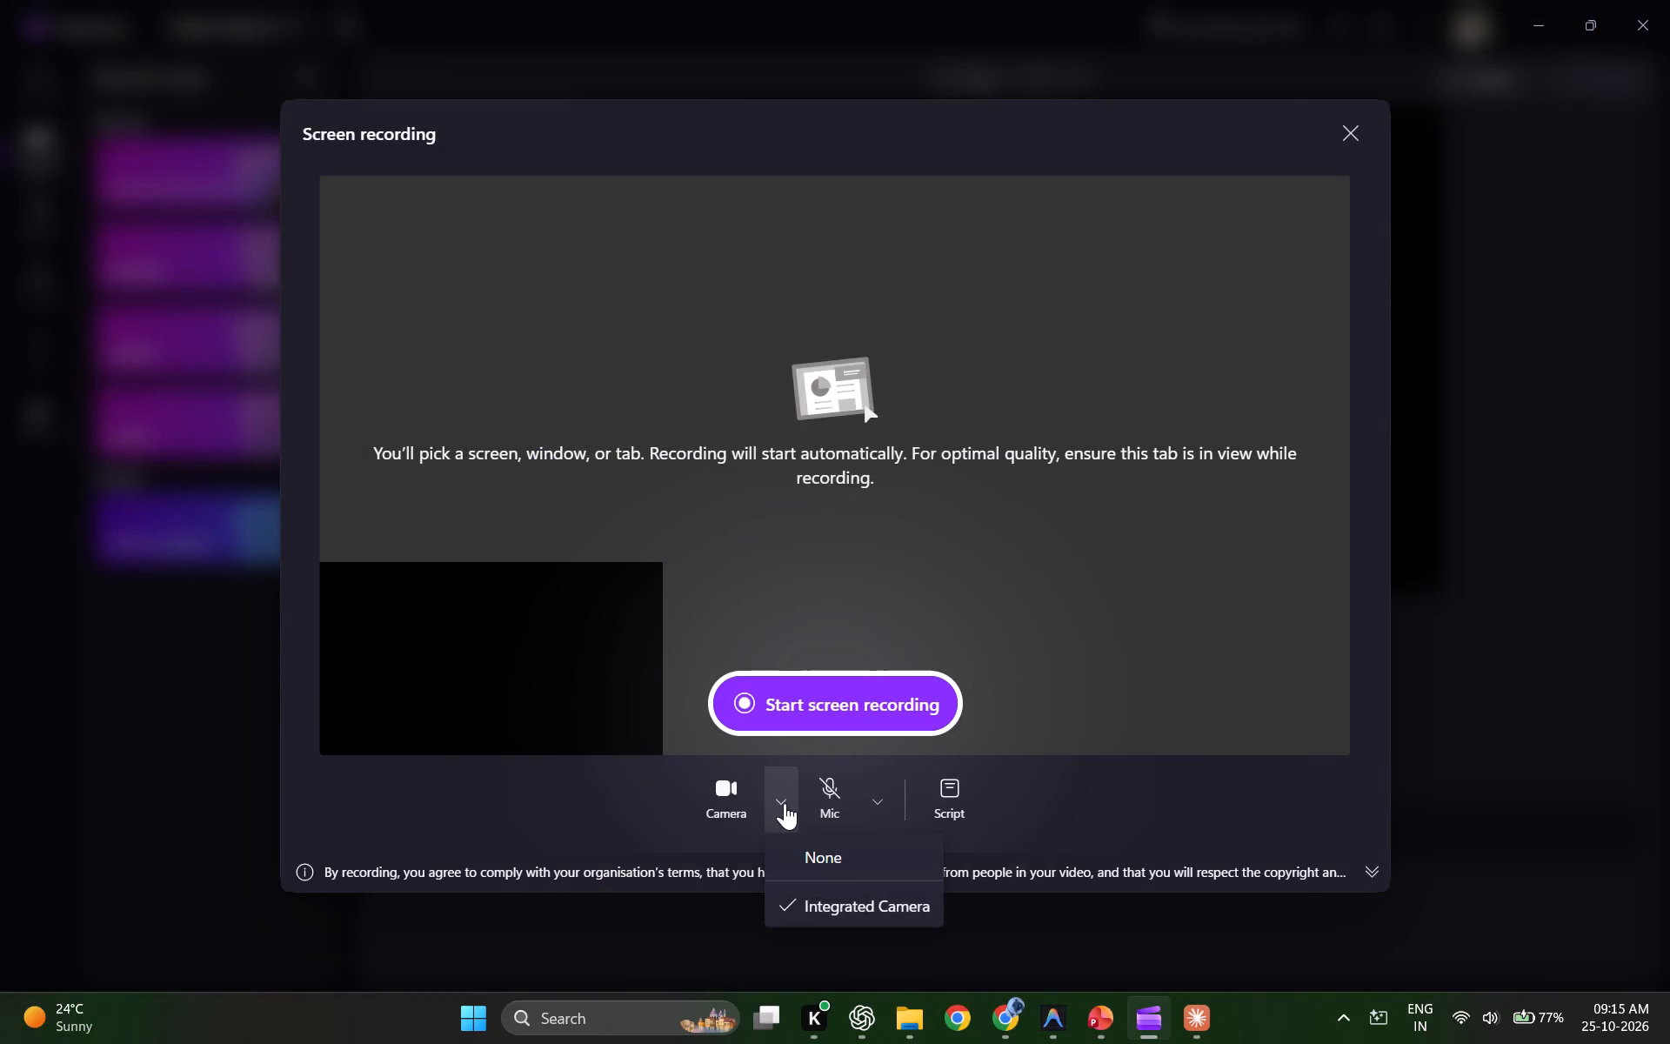
left_click(785, 803)
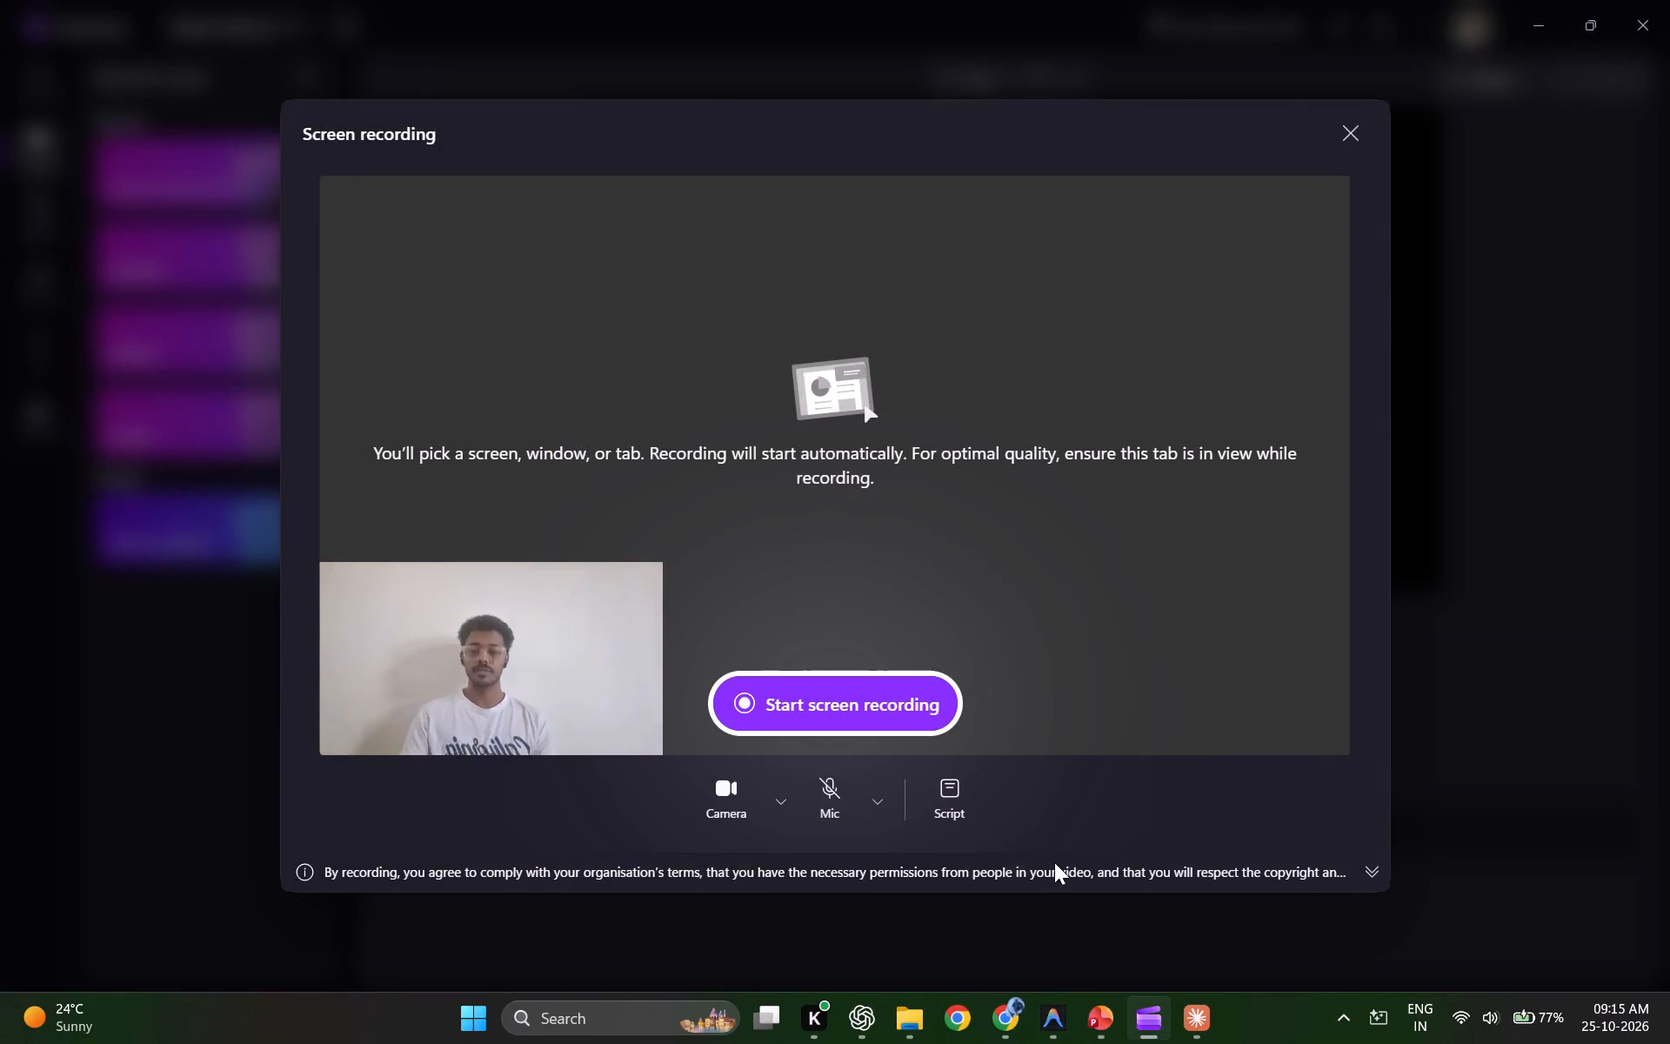
Check the camera preview and Studio effects settings of the system.
left_click(1397, 1017)
left_click(1386, 1014)
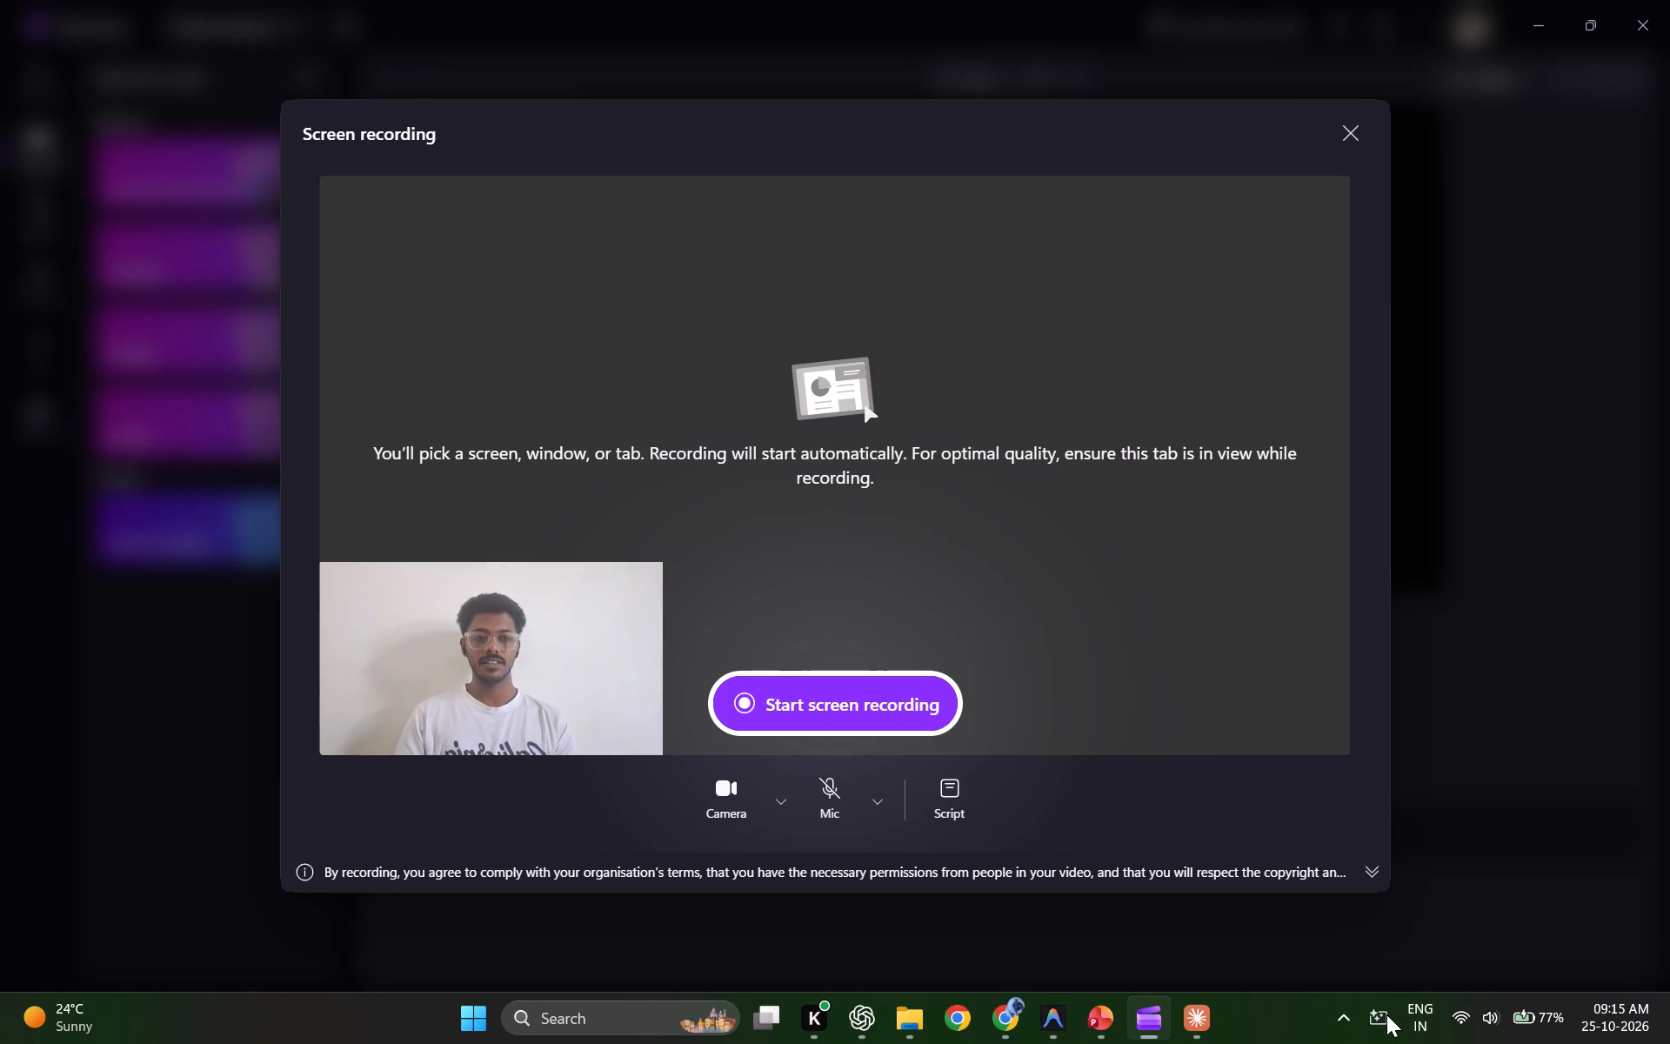
left_click(1378, 1014)
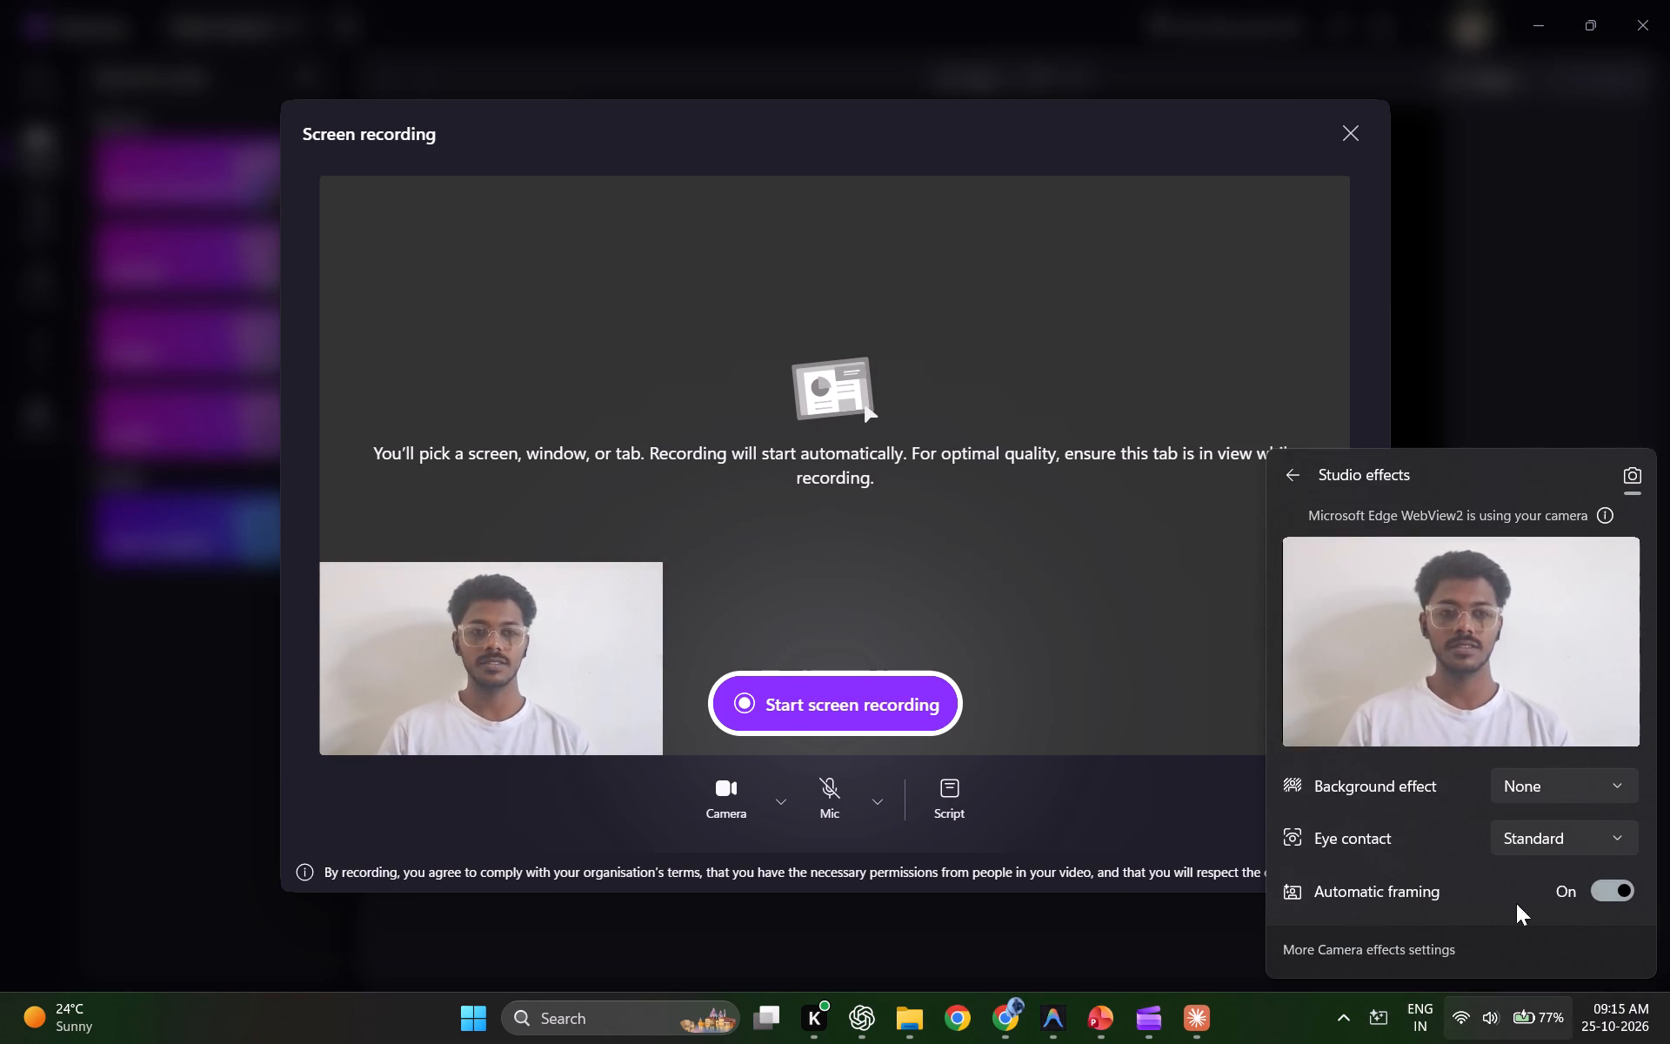
left_click(1373, 1012)
Turn on the microphone for the screen recording.
left_click(838, 799)
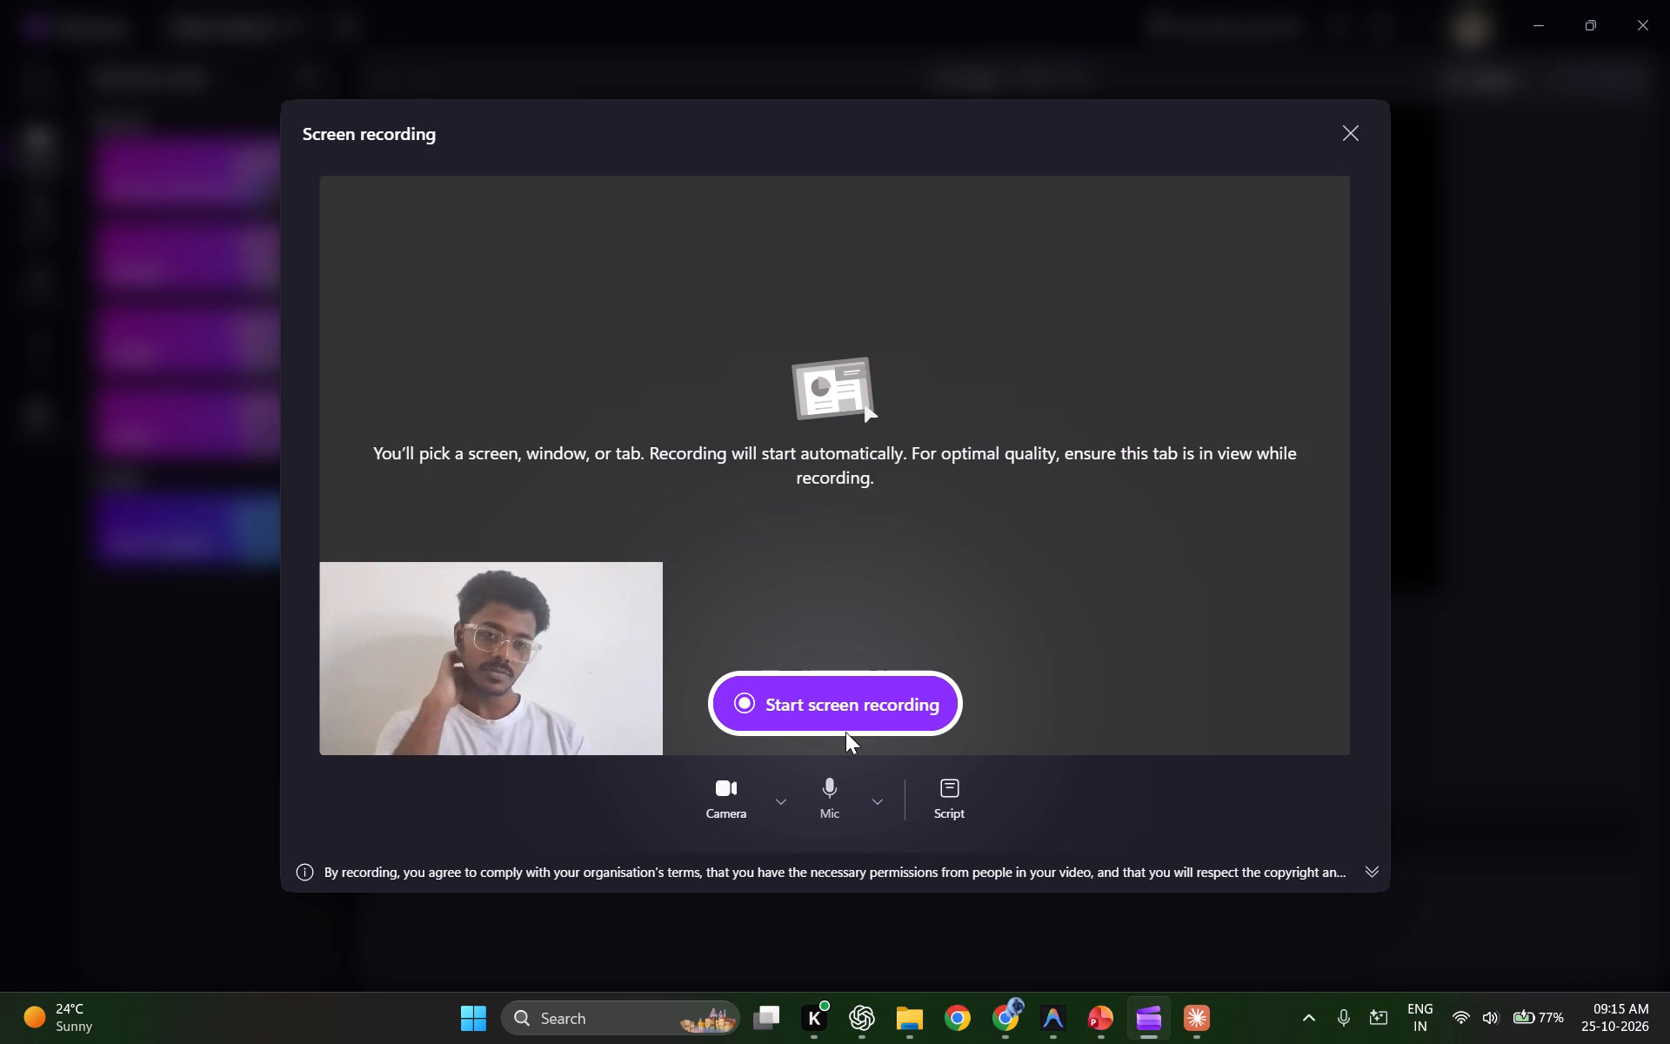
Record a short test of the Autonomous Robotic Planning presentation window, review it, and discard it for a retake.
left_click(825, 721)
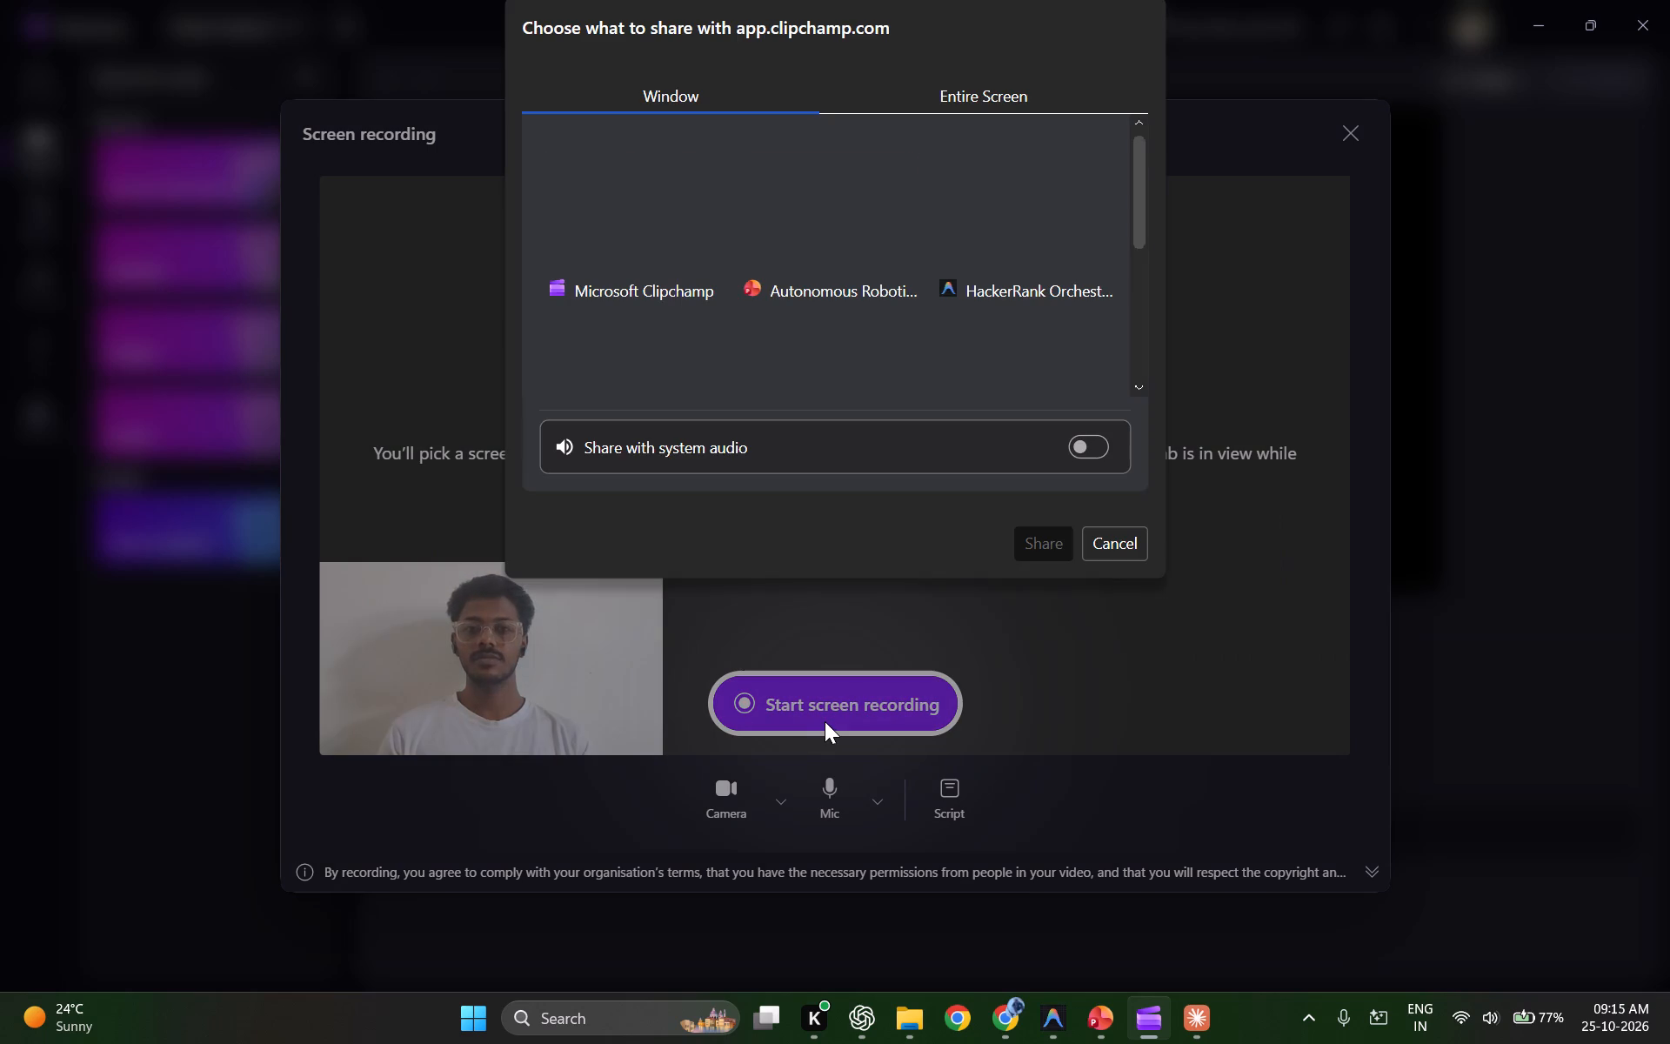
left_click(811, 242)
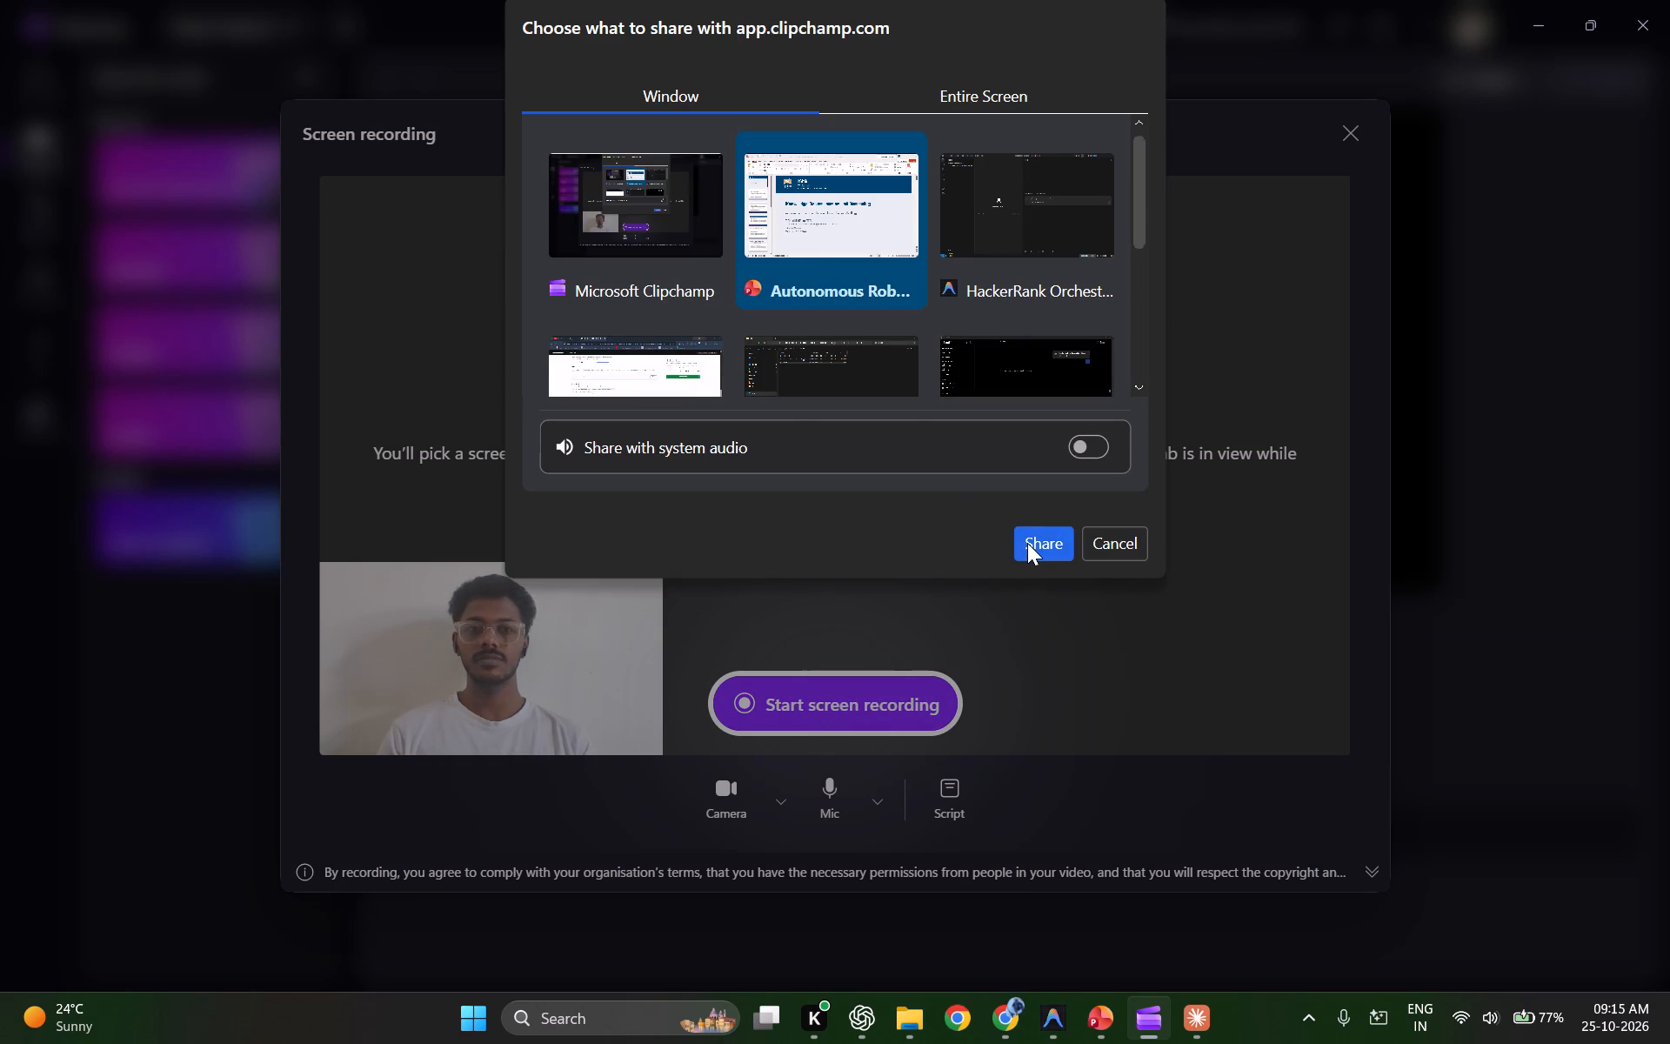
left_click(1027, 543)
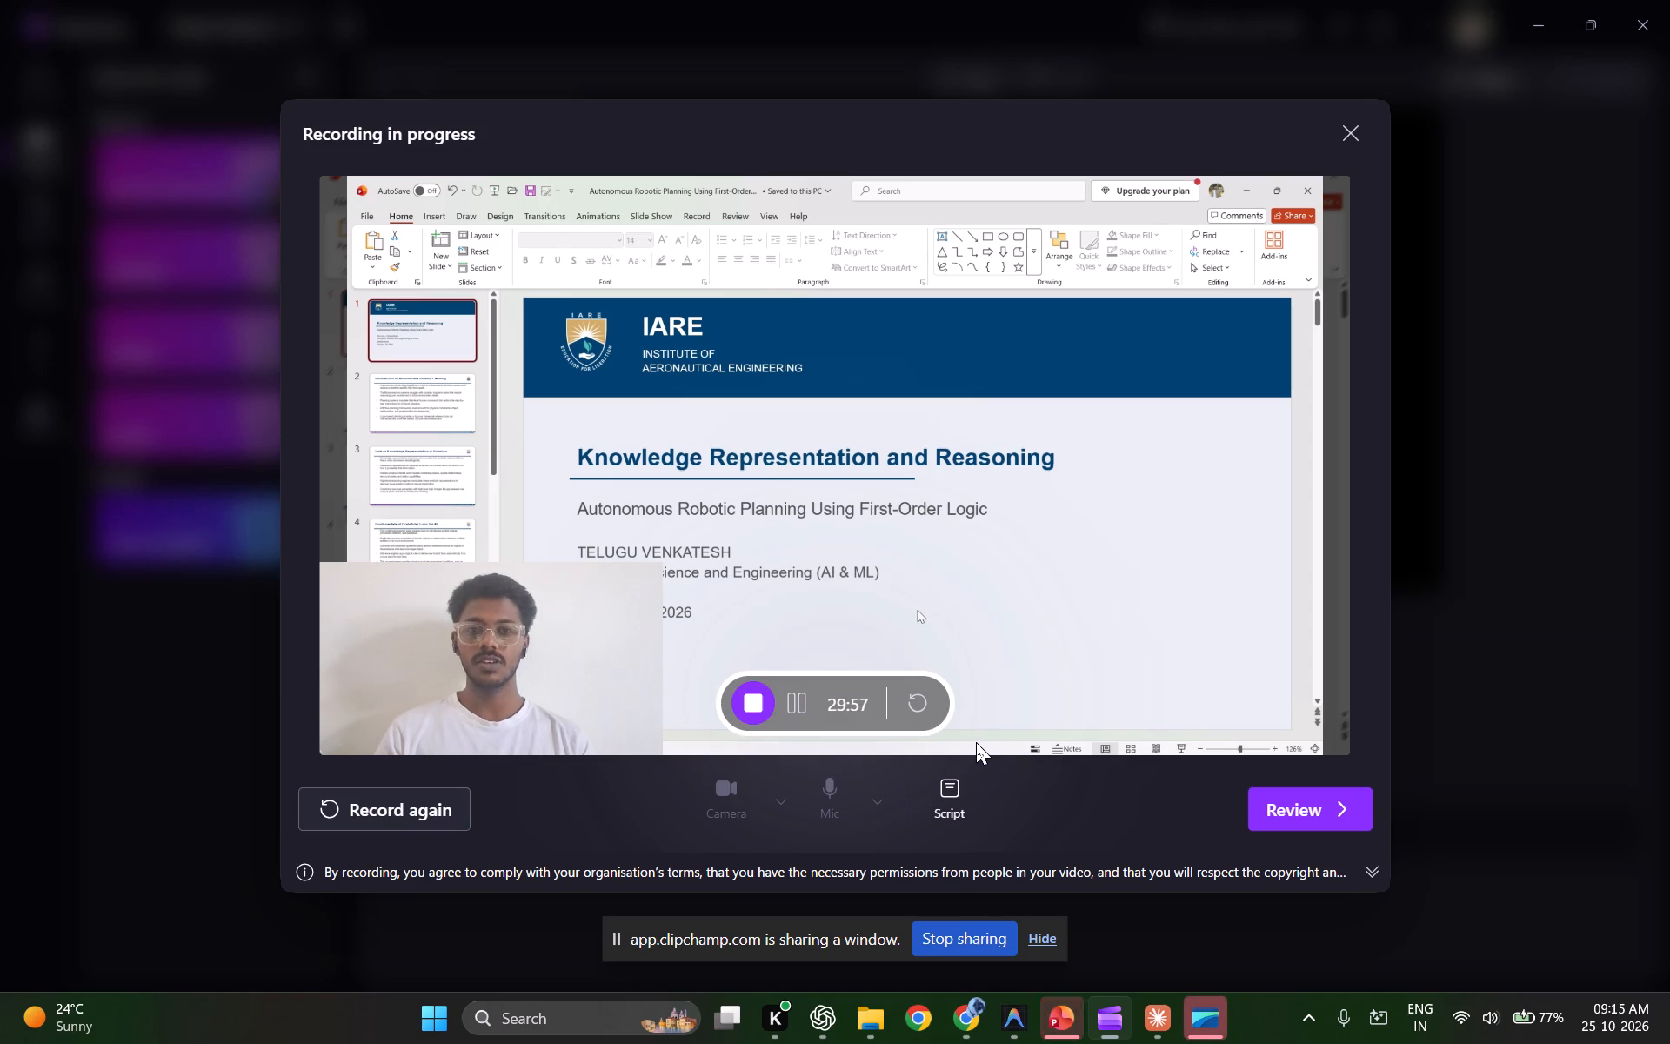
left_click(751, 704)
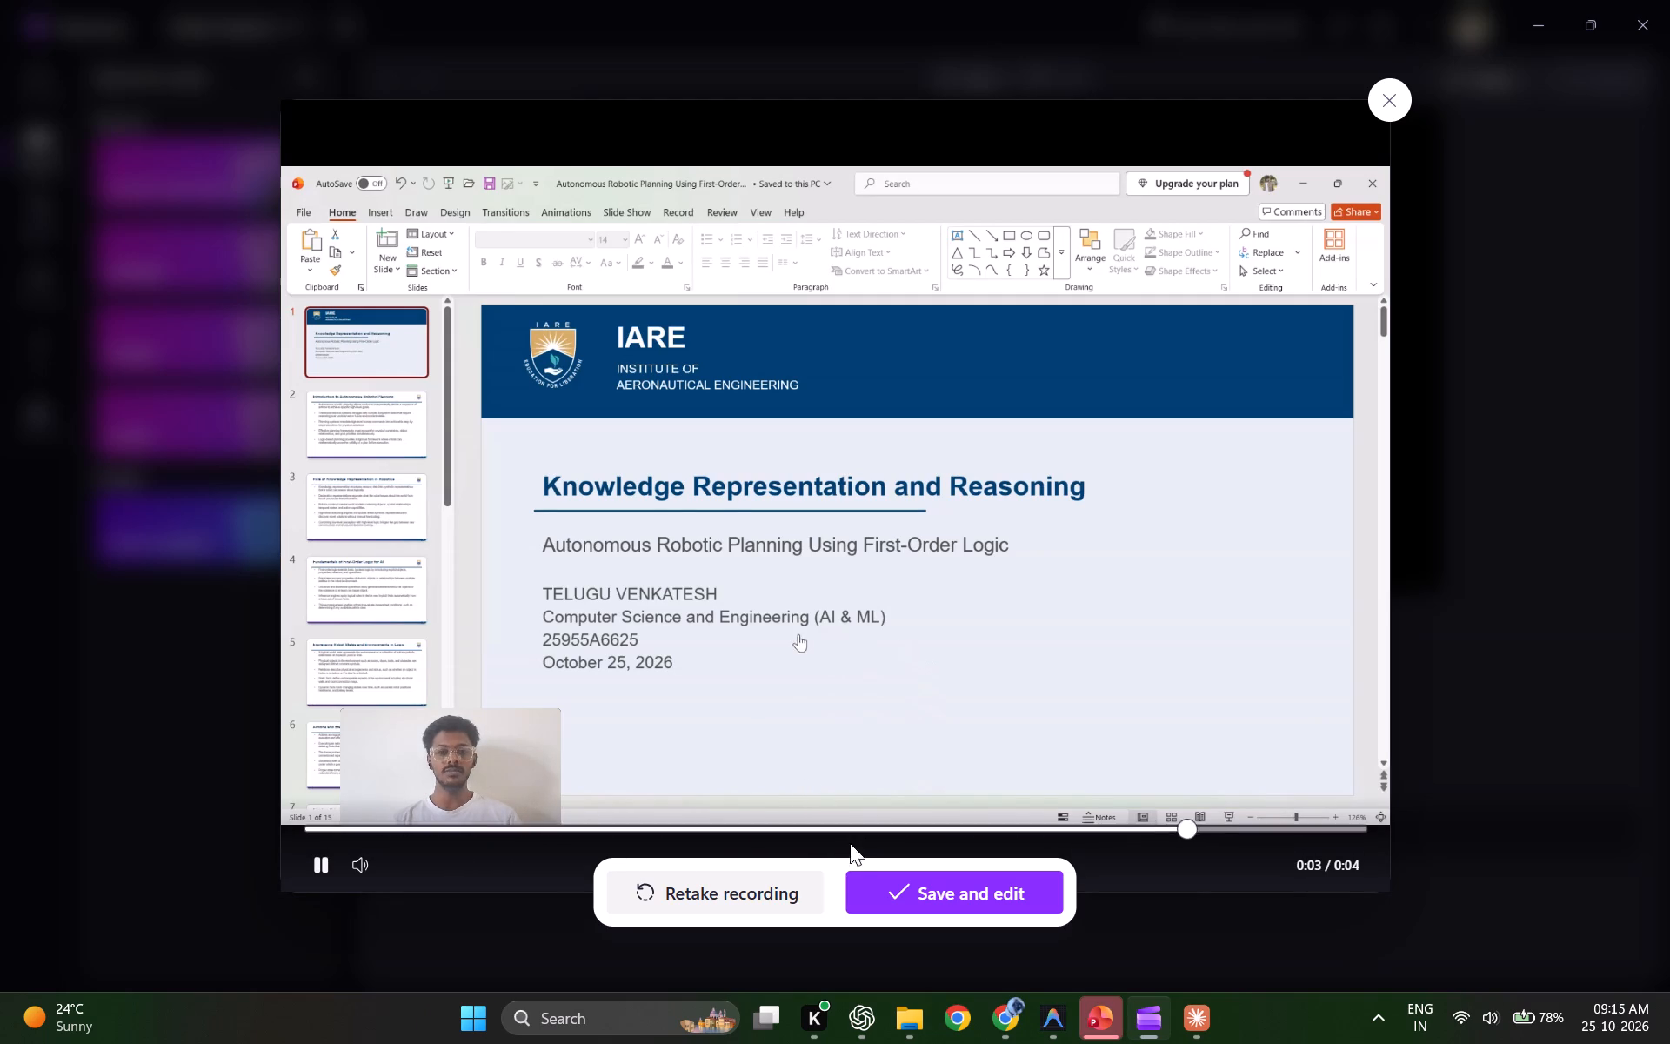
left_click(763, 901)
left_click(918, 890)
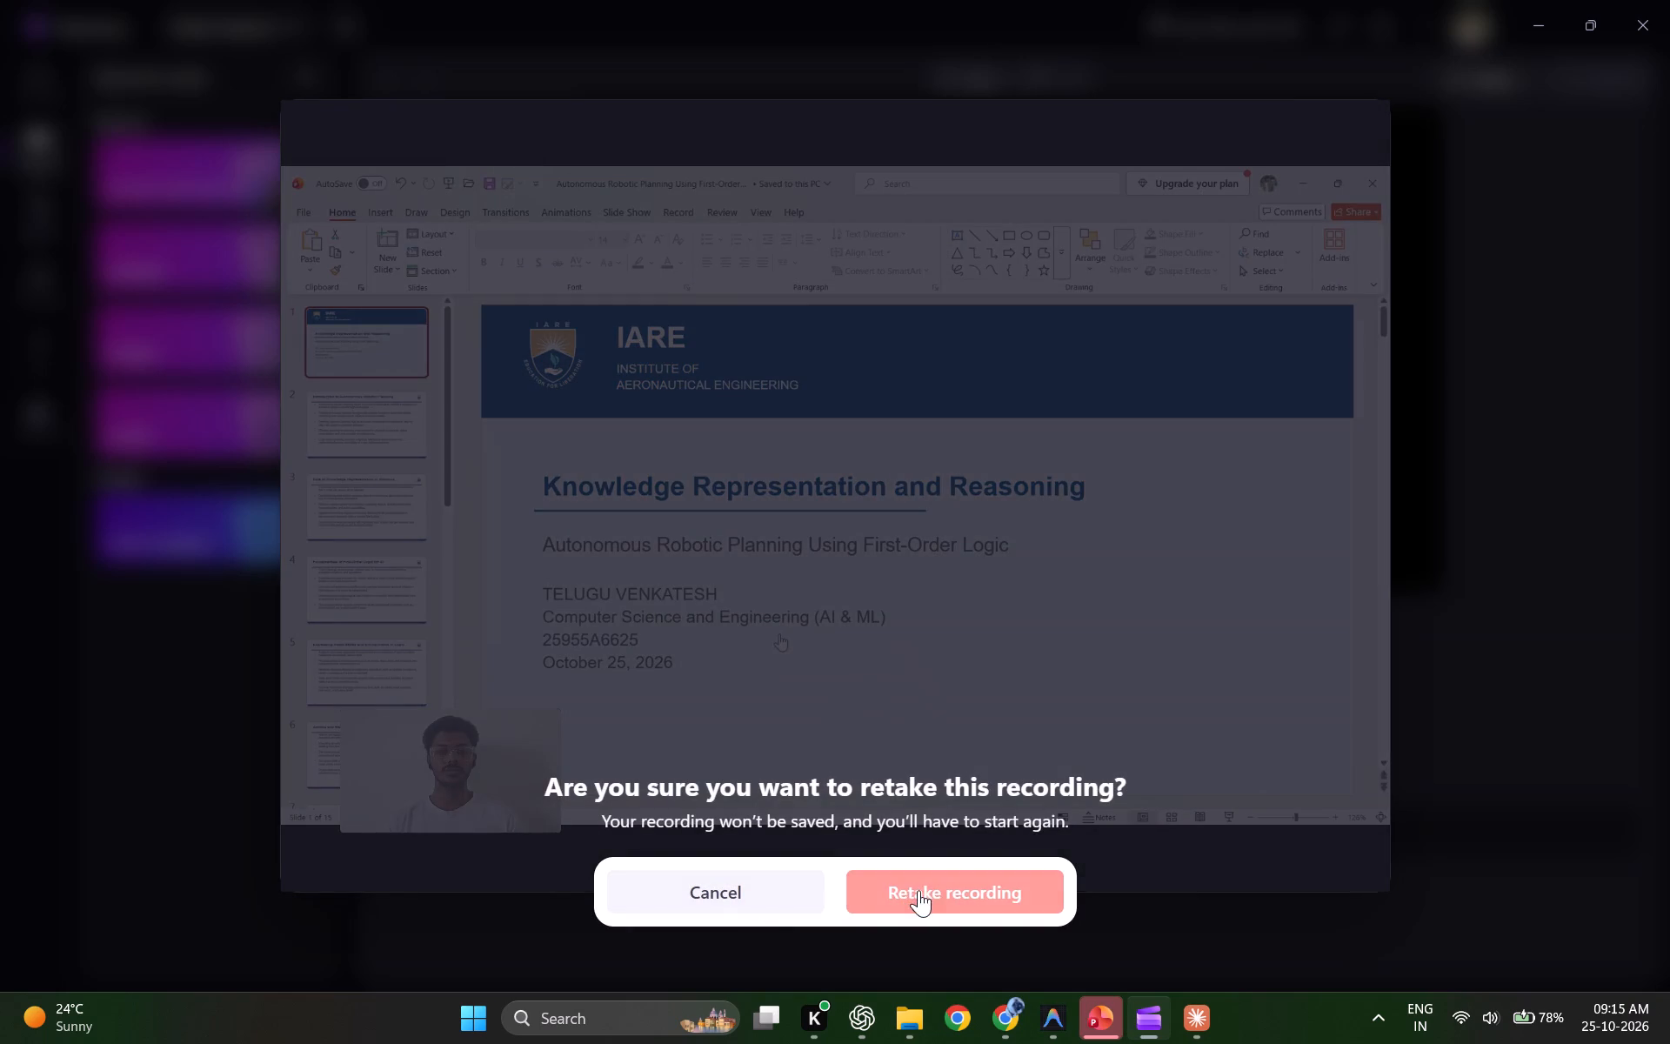
Set the recording microphone to Communications - Headset (Noise Buds N1 Pro) (Bluetooth).
left_click(830, 819)
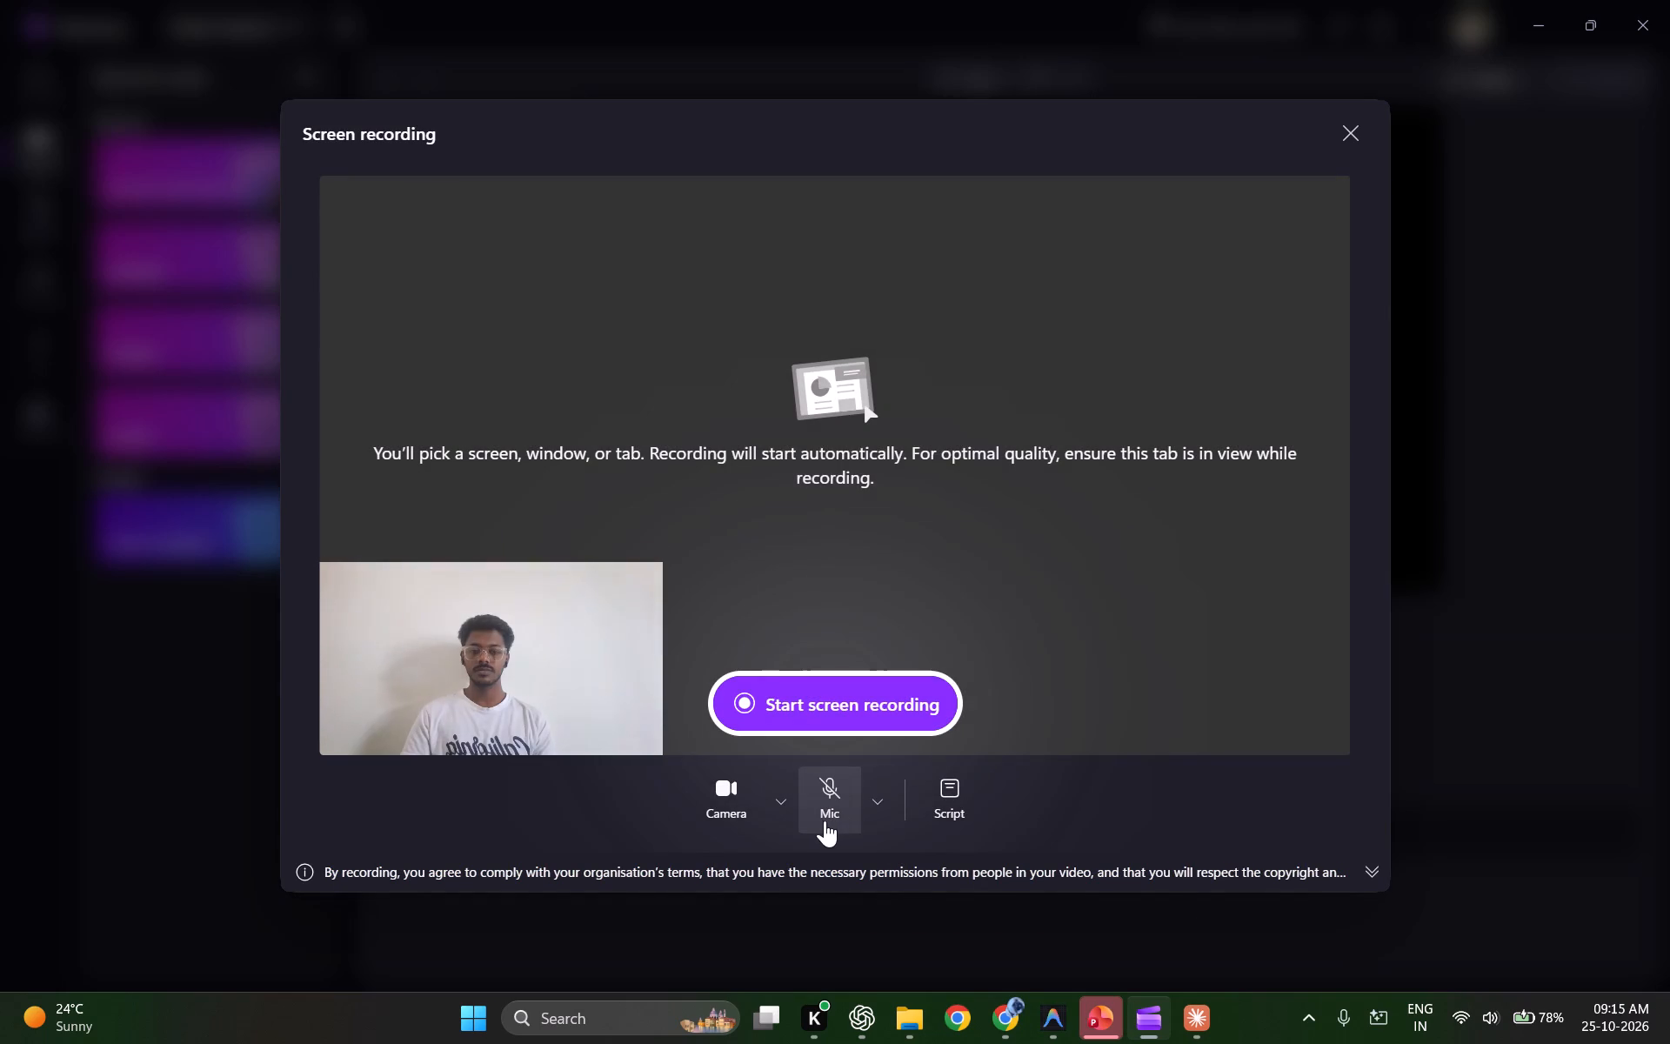
left_click(823, 820)
left_click(864, 813)
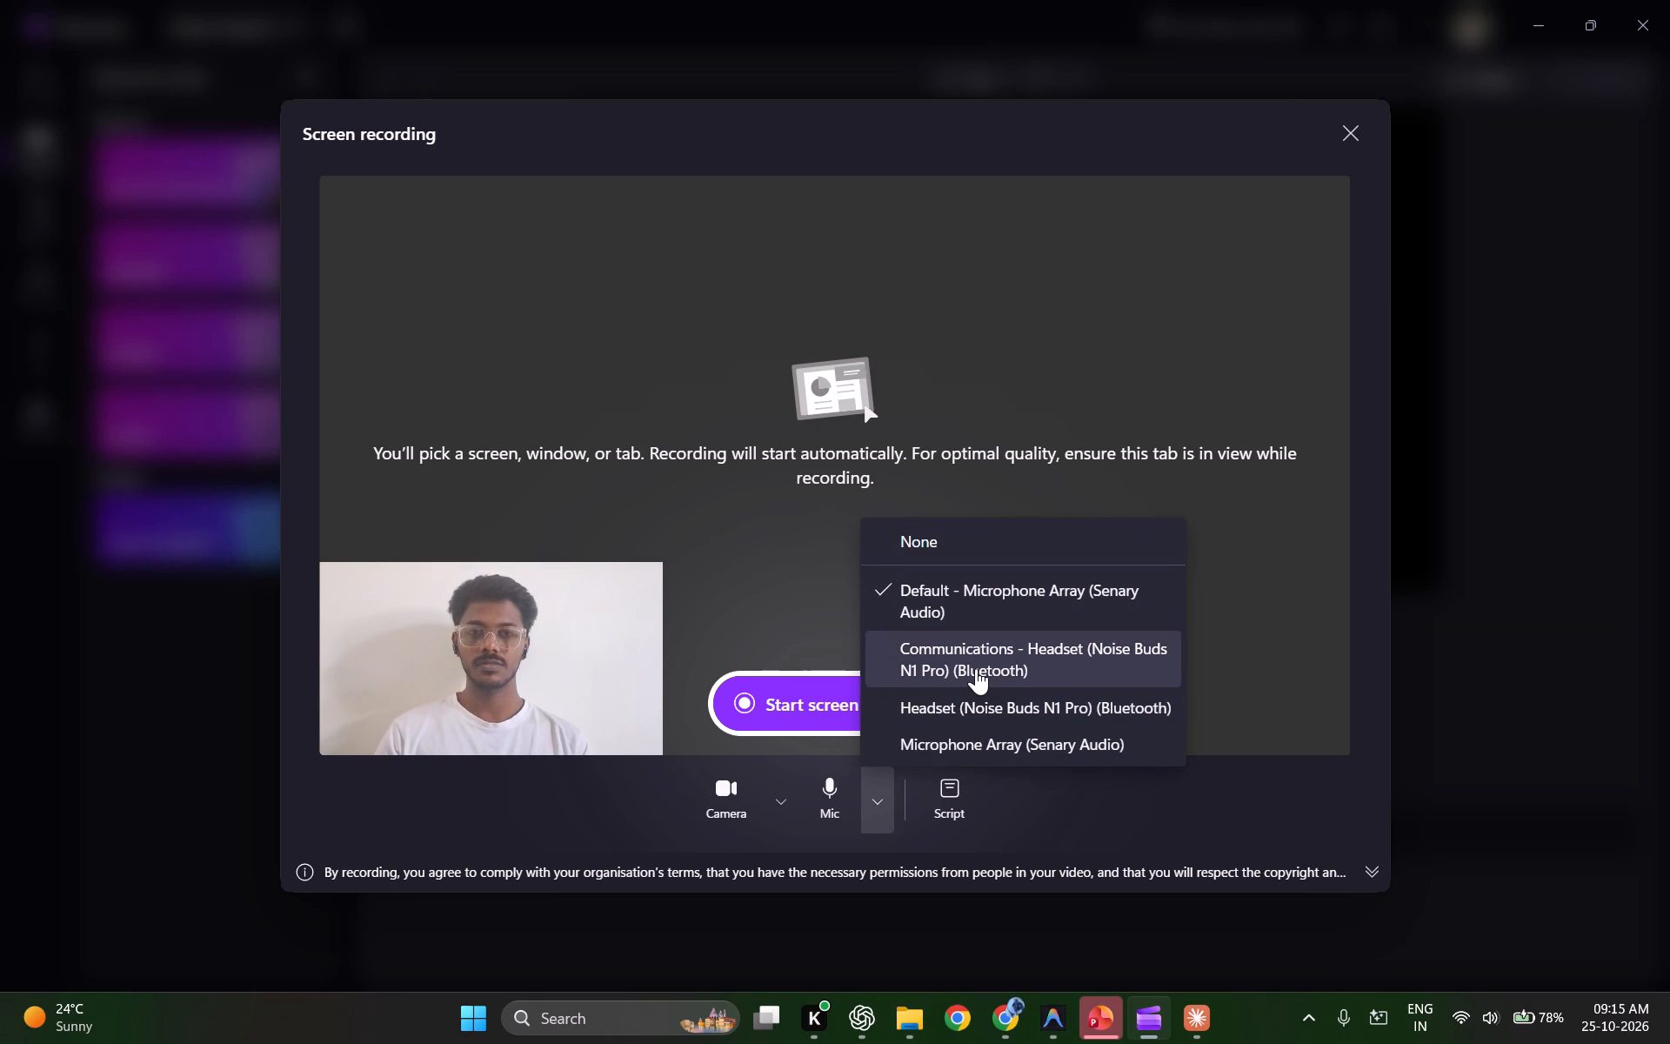
left_click(977, 668)
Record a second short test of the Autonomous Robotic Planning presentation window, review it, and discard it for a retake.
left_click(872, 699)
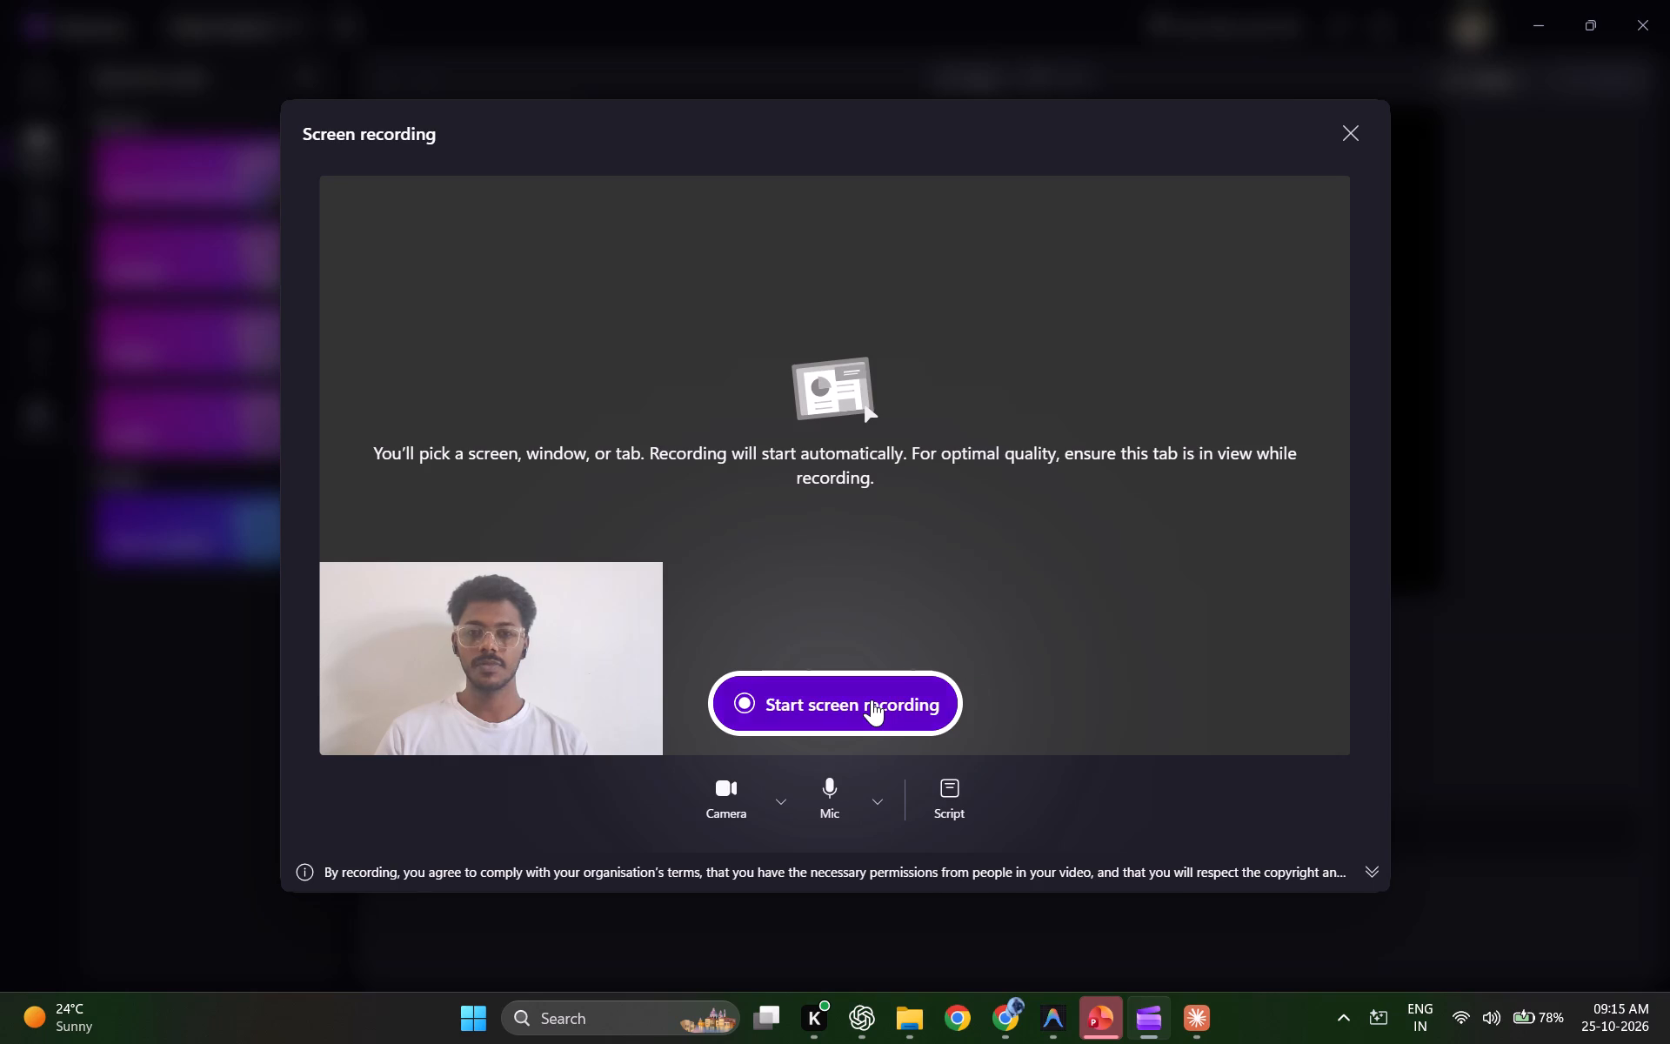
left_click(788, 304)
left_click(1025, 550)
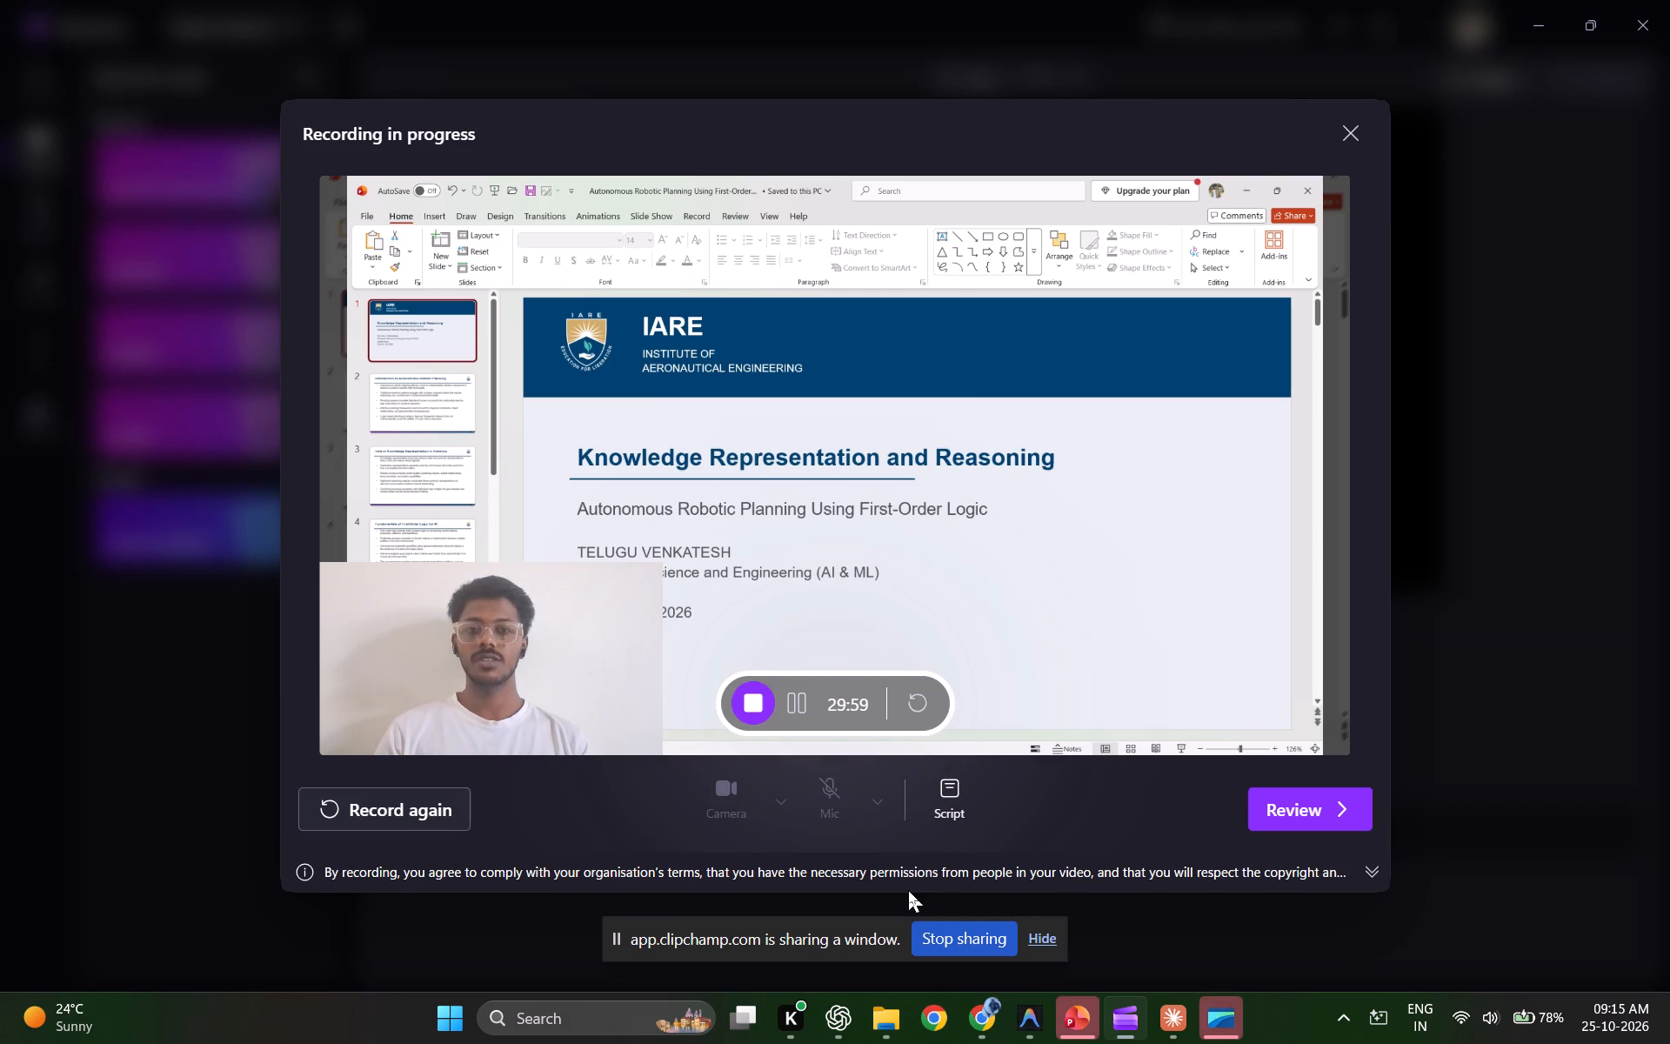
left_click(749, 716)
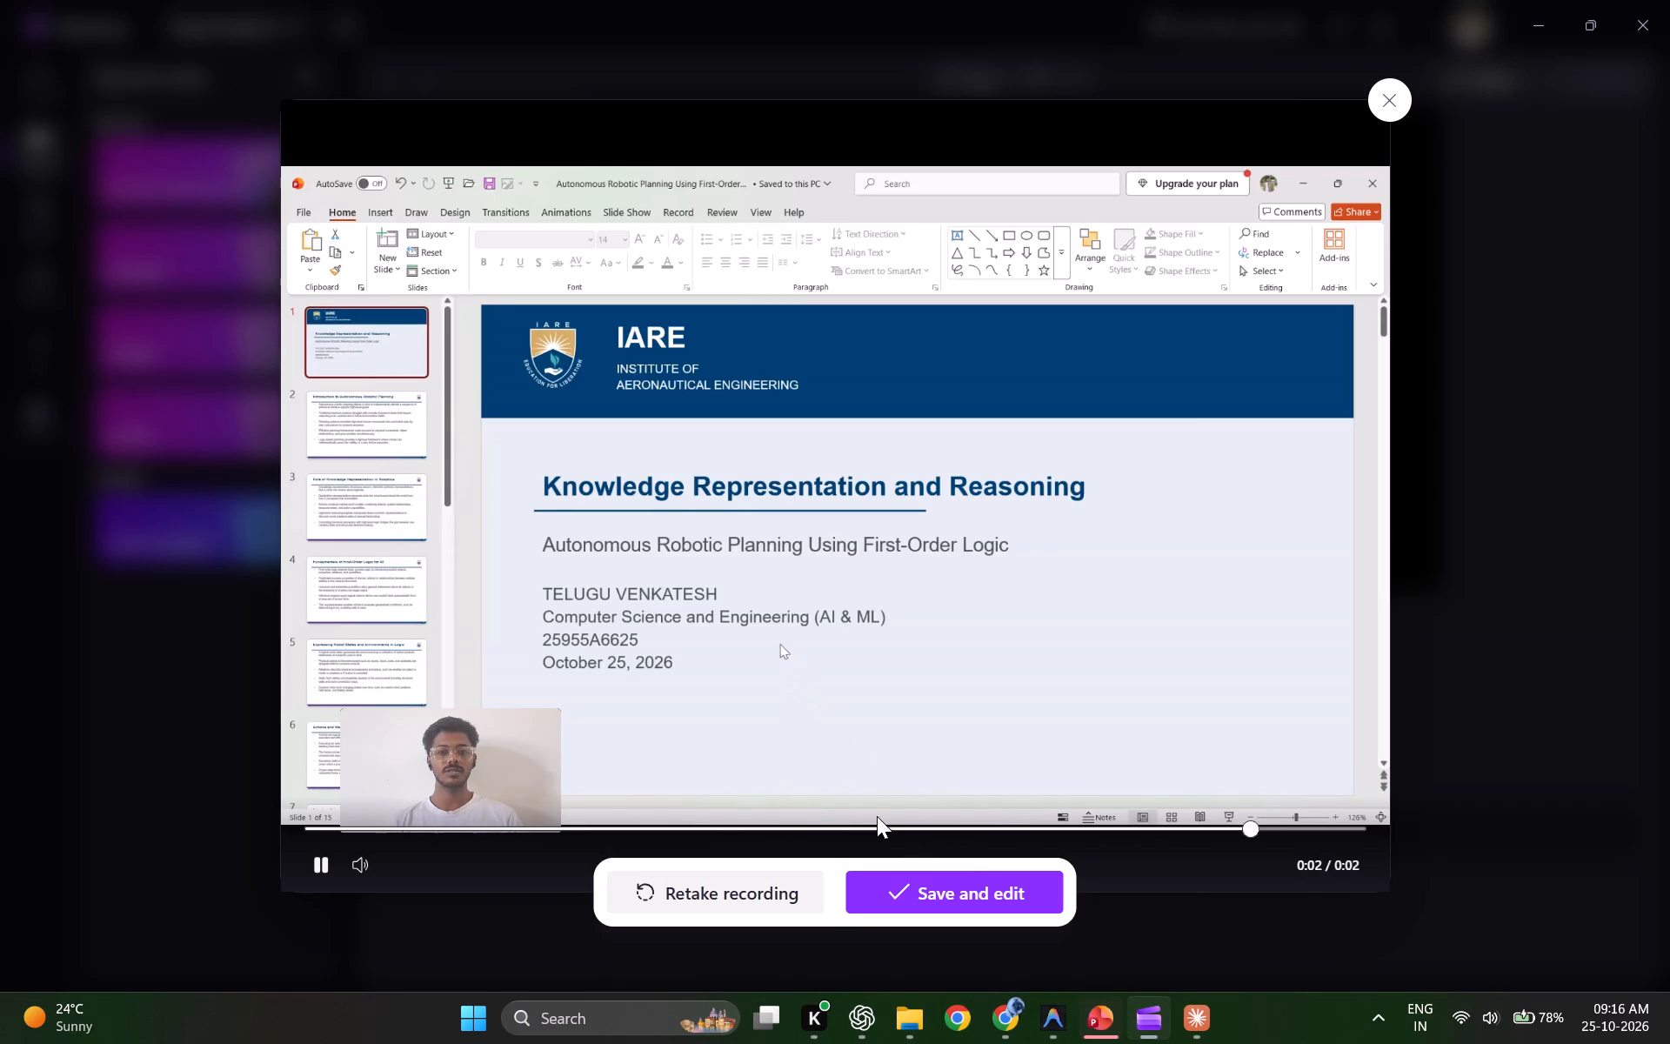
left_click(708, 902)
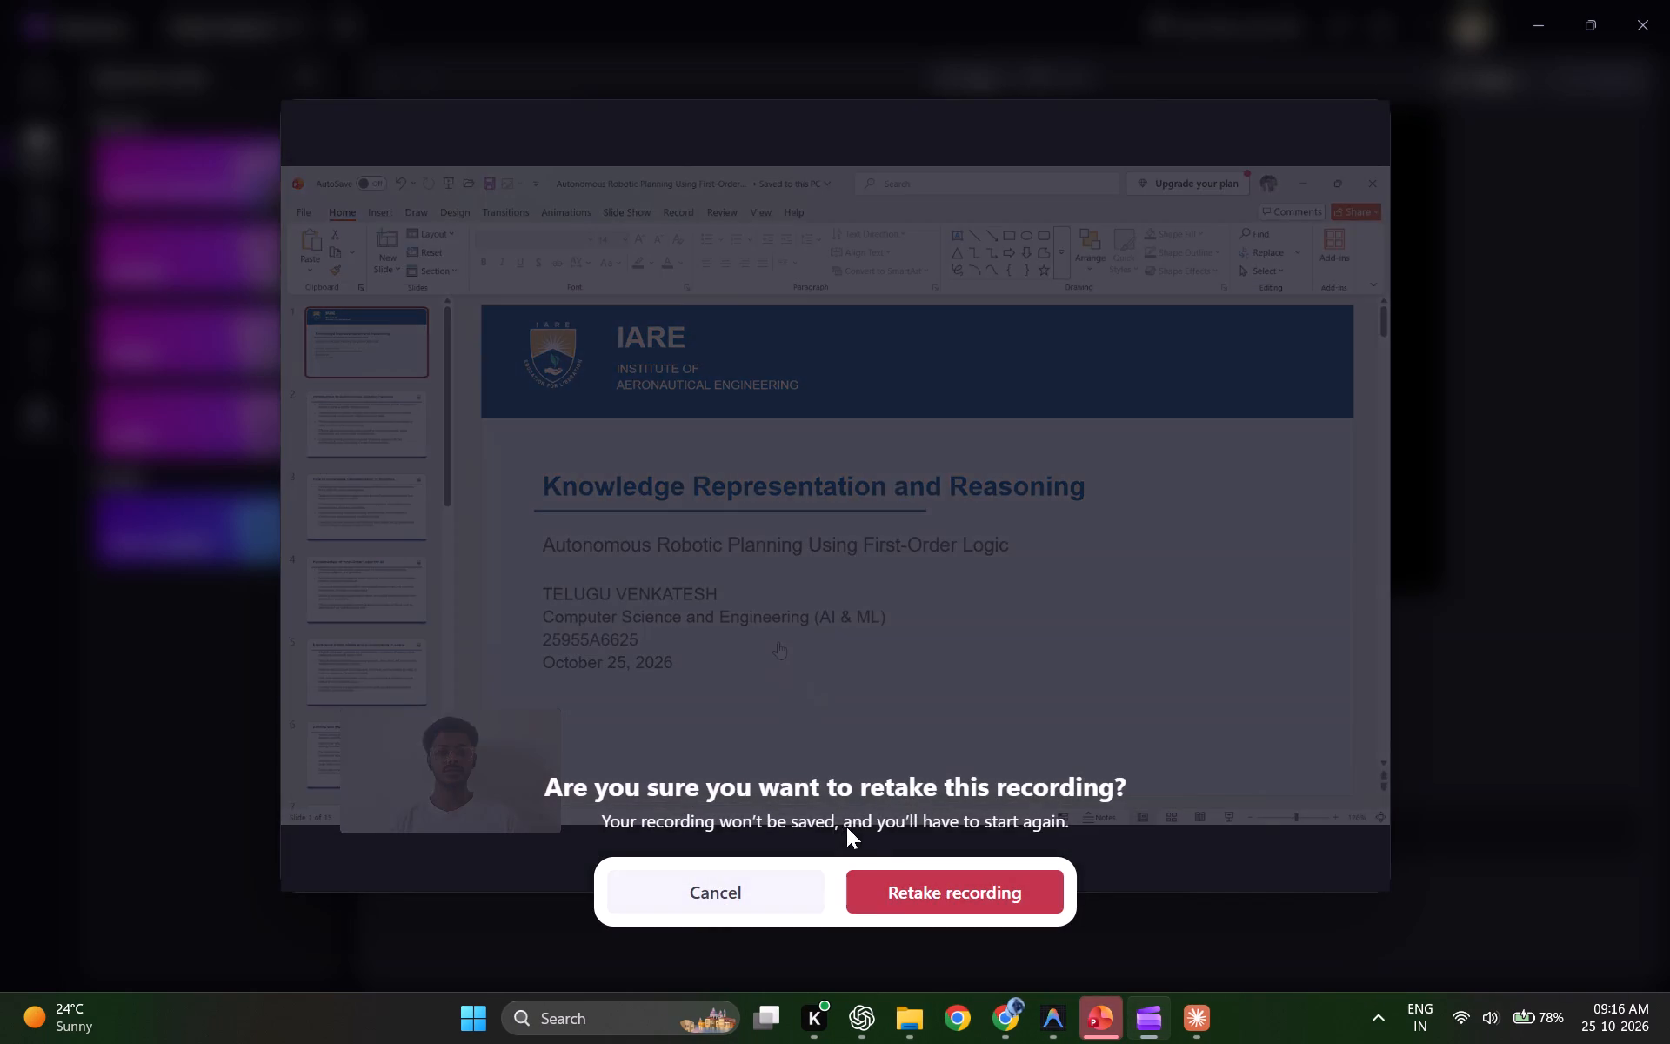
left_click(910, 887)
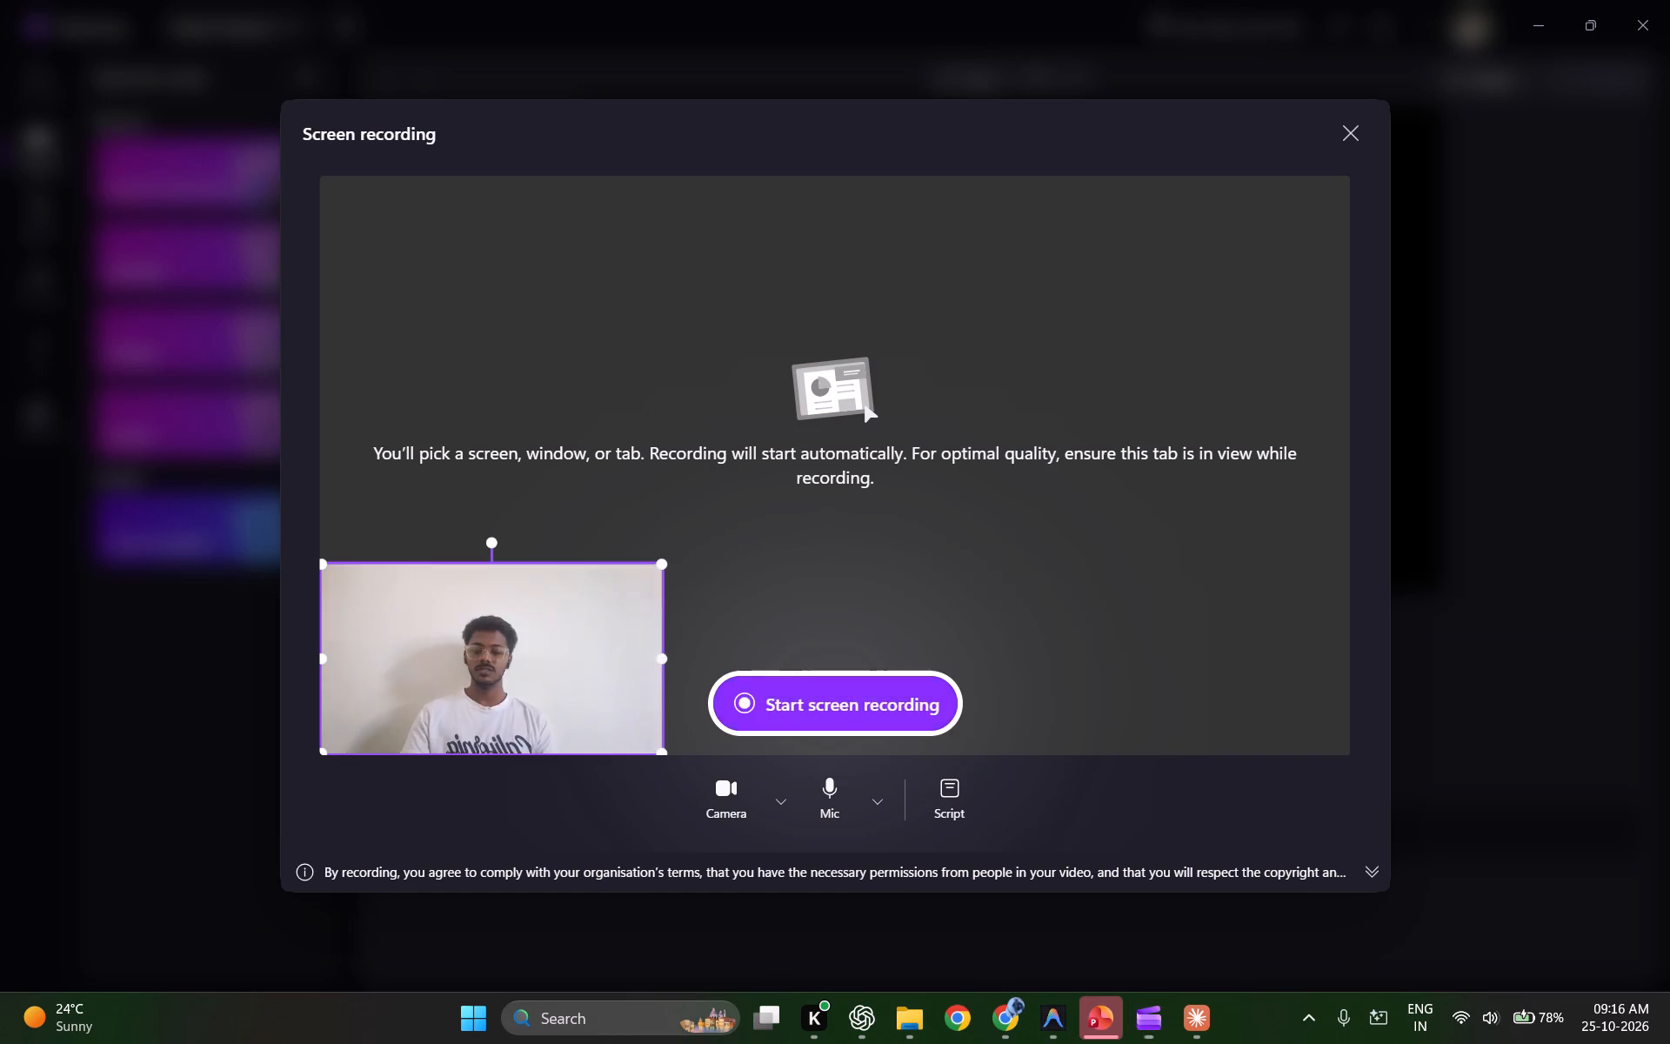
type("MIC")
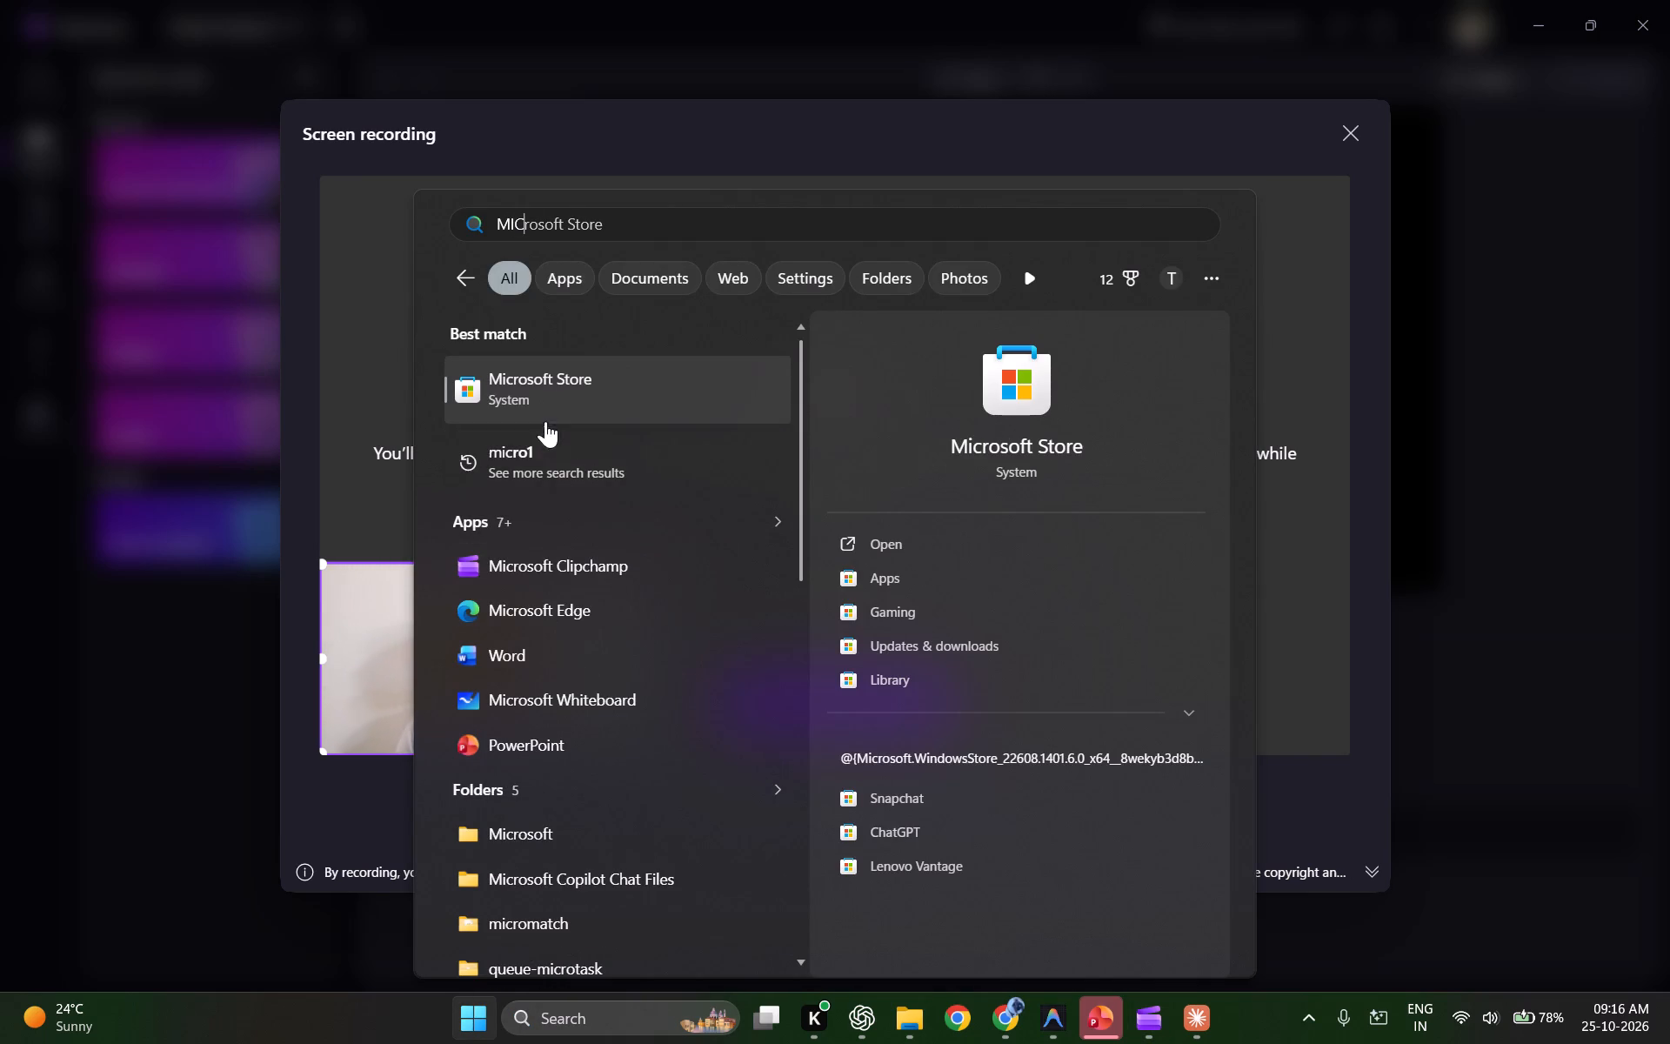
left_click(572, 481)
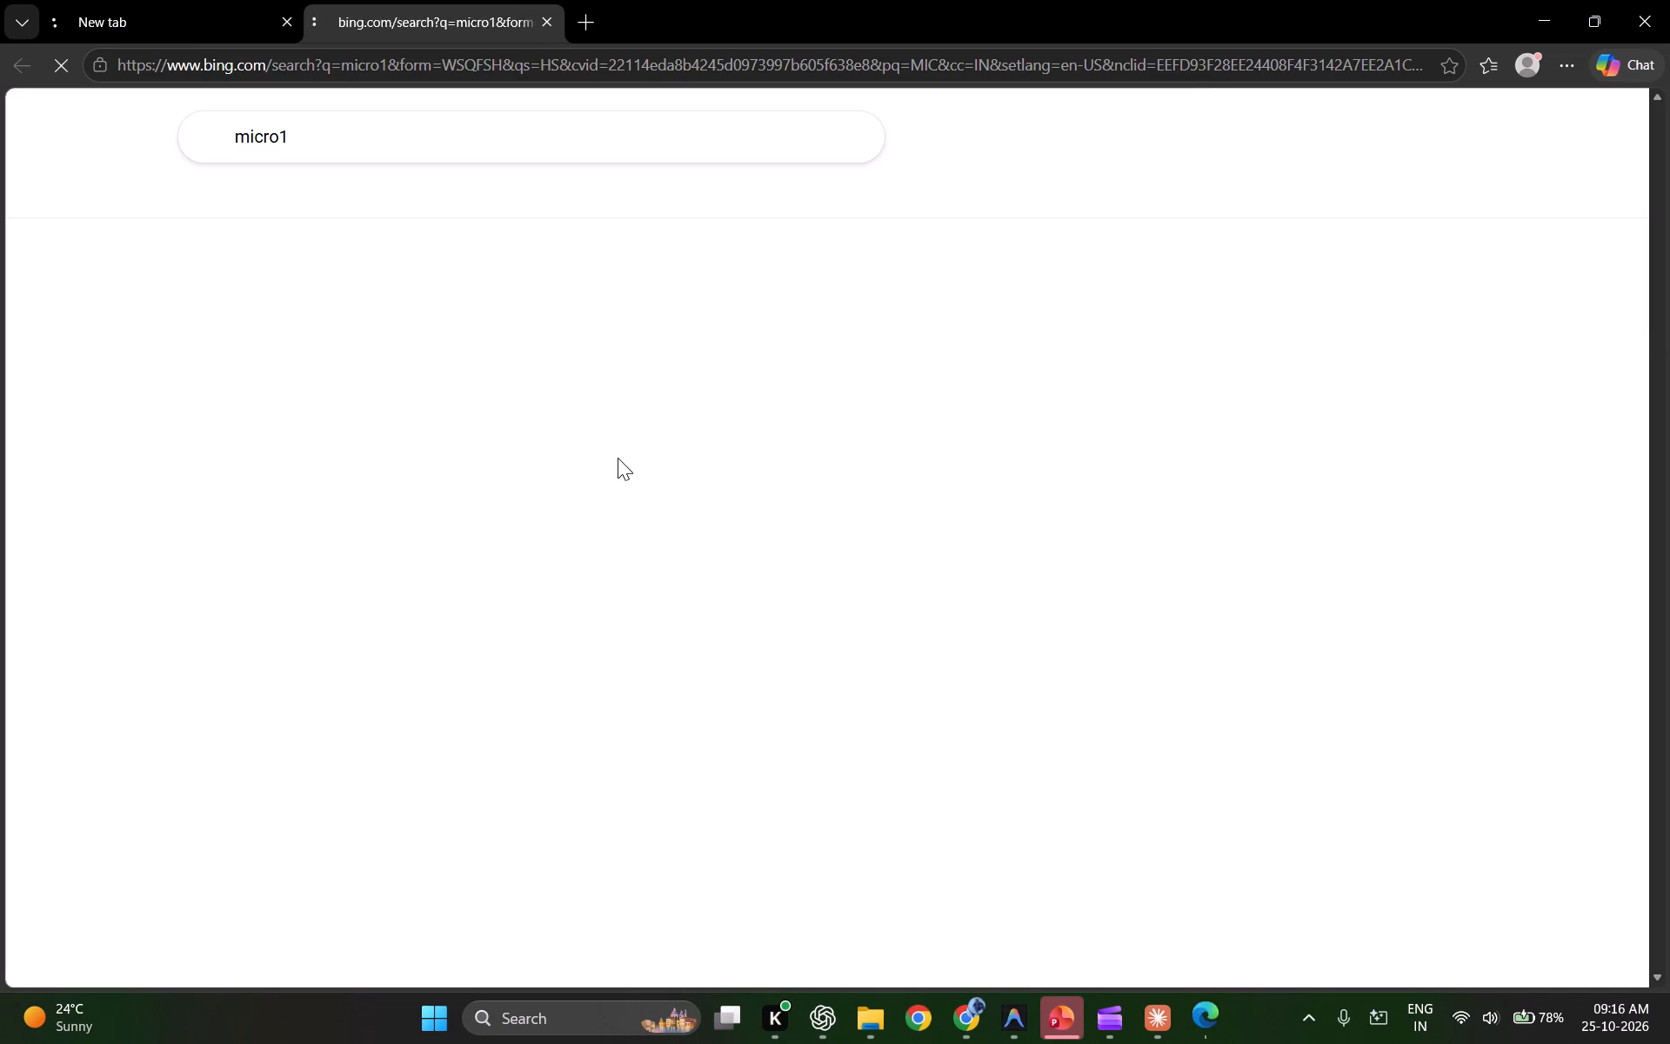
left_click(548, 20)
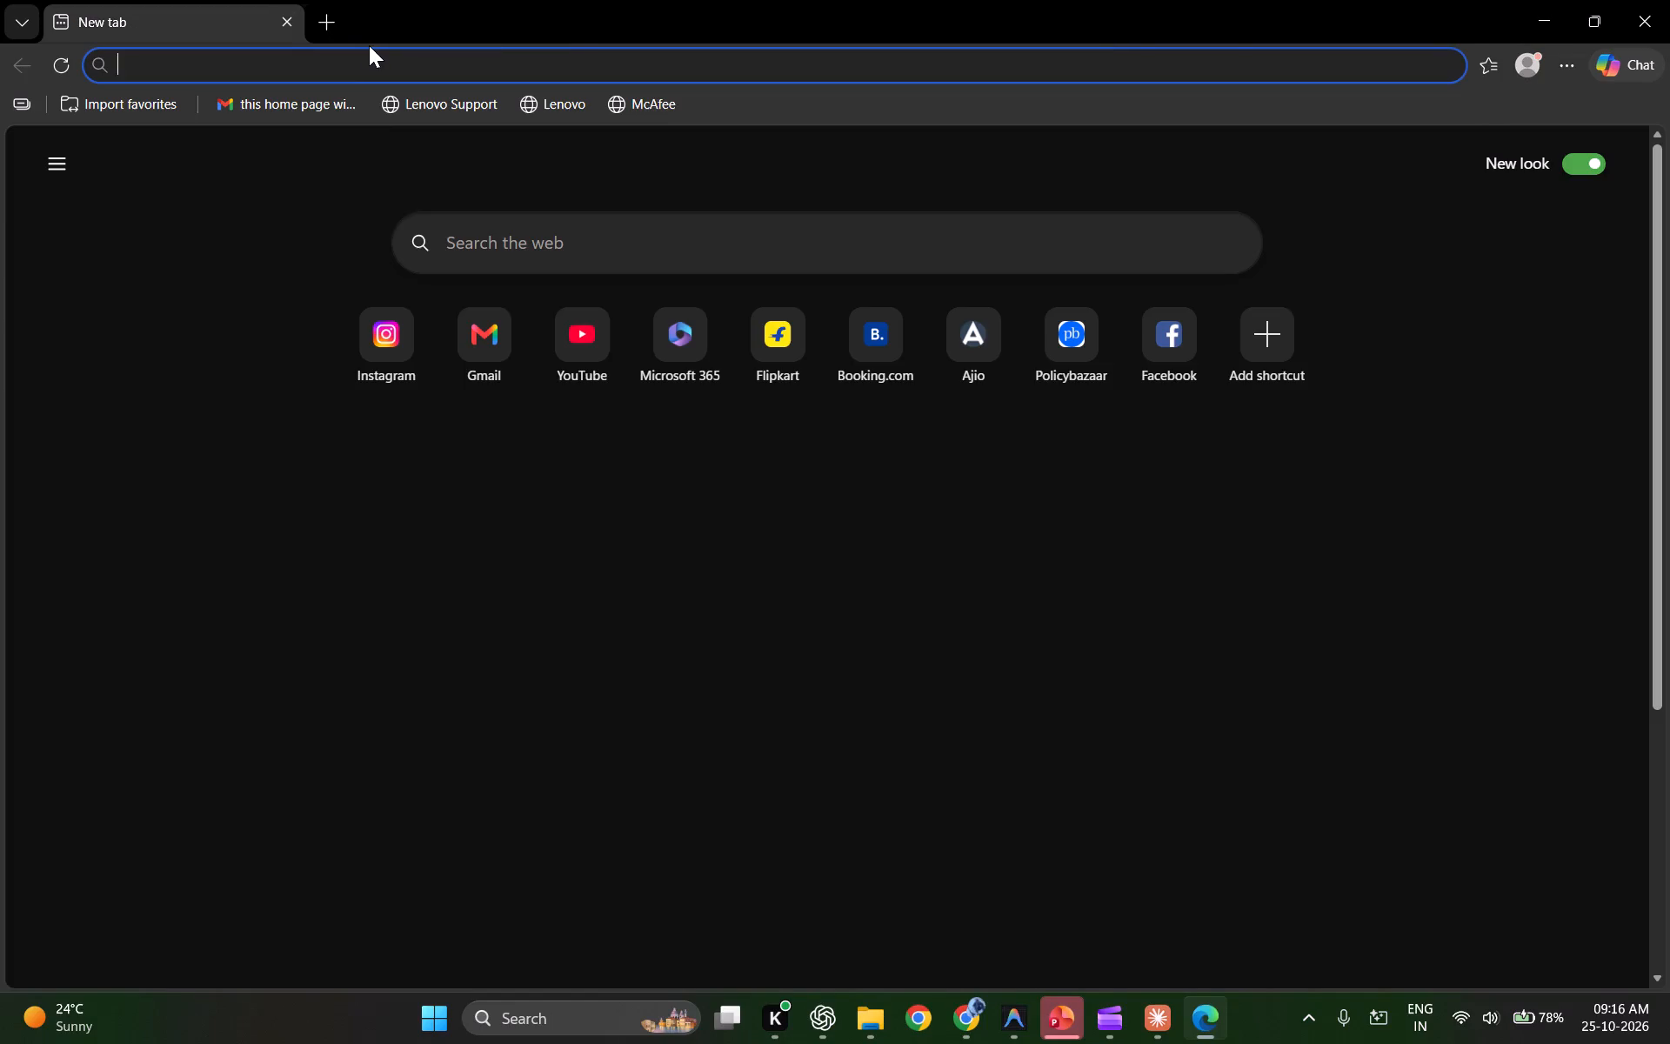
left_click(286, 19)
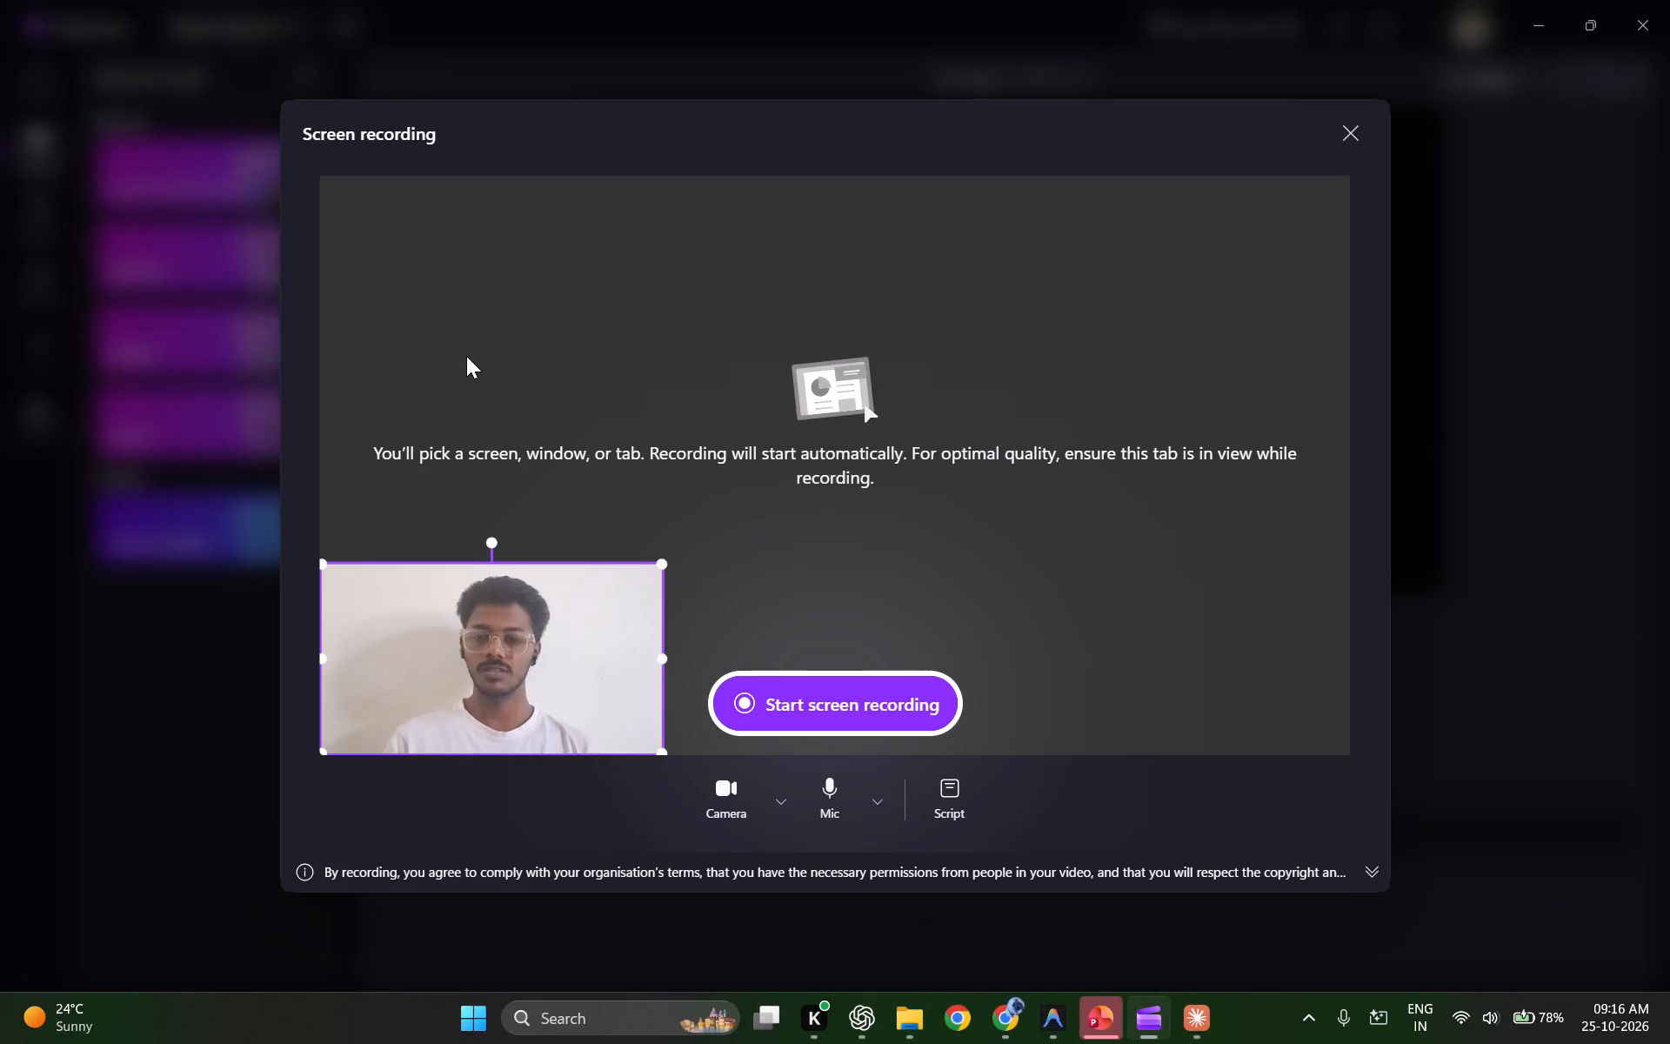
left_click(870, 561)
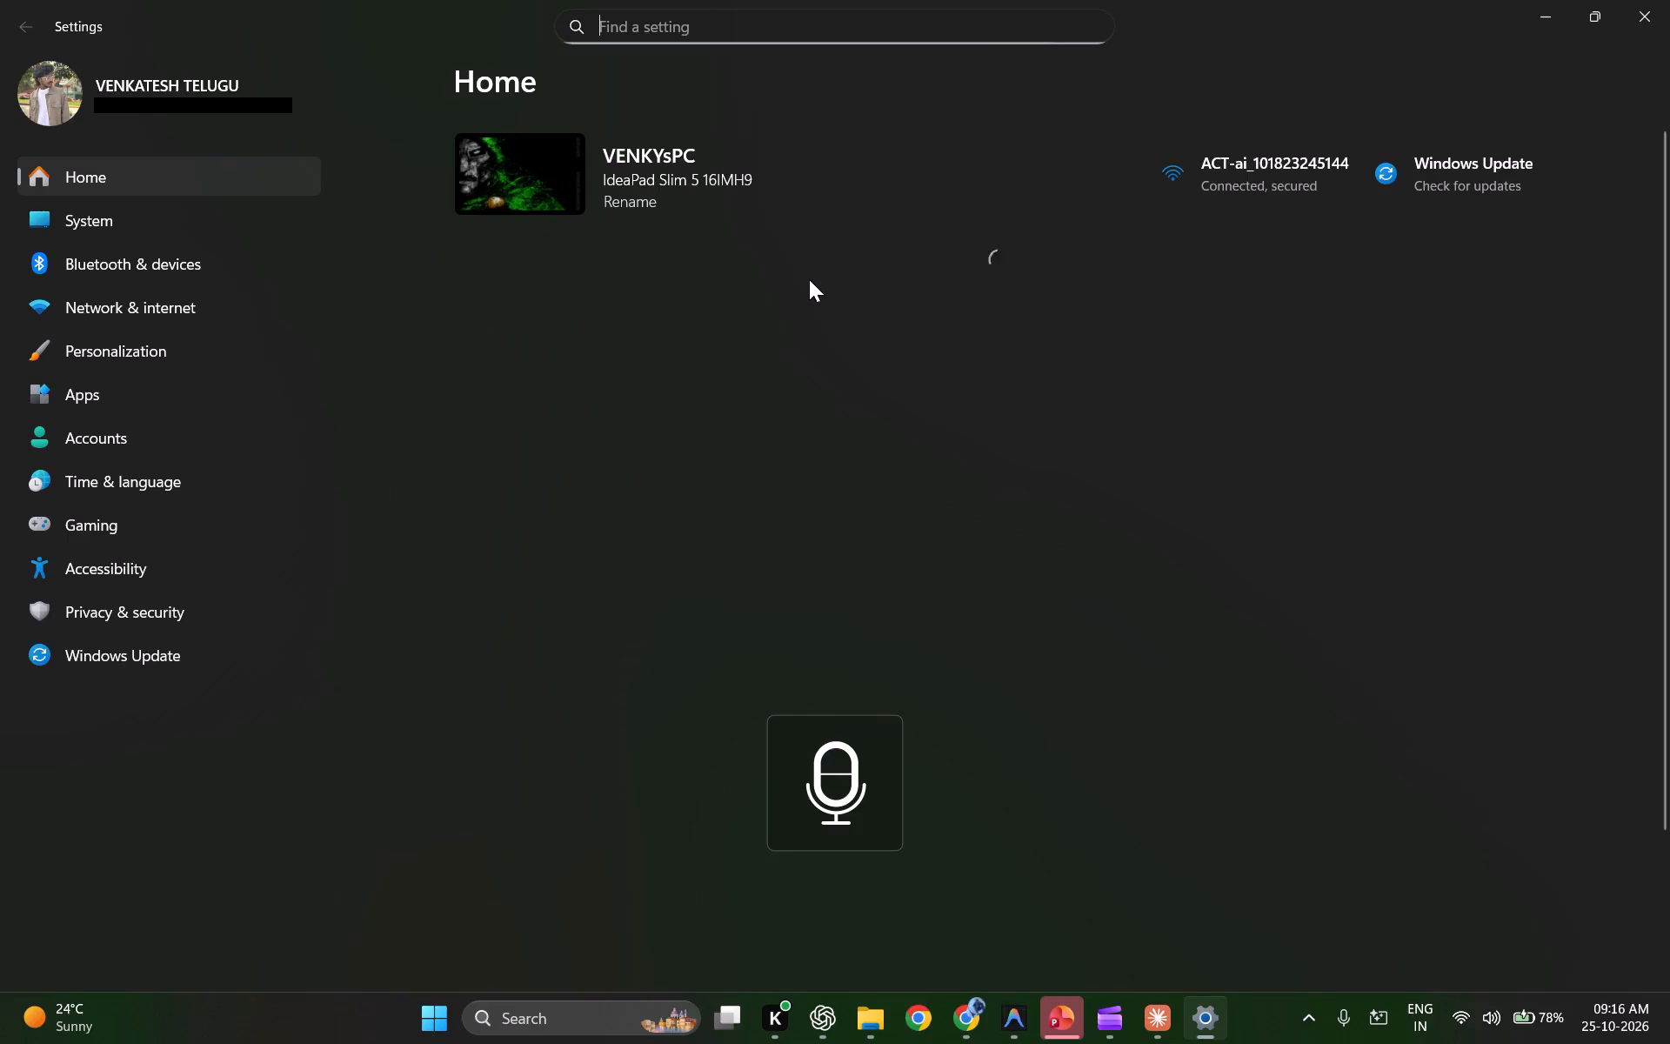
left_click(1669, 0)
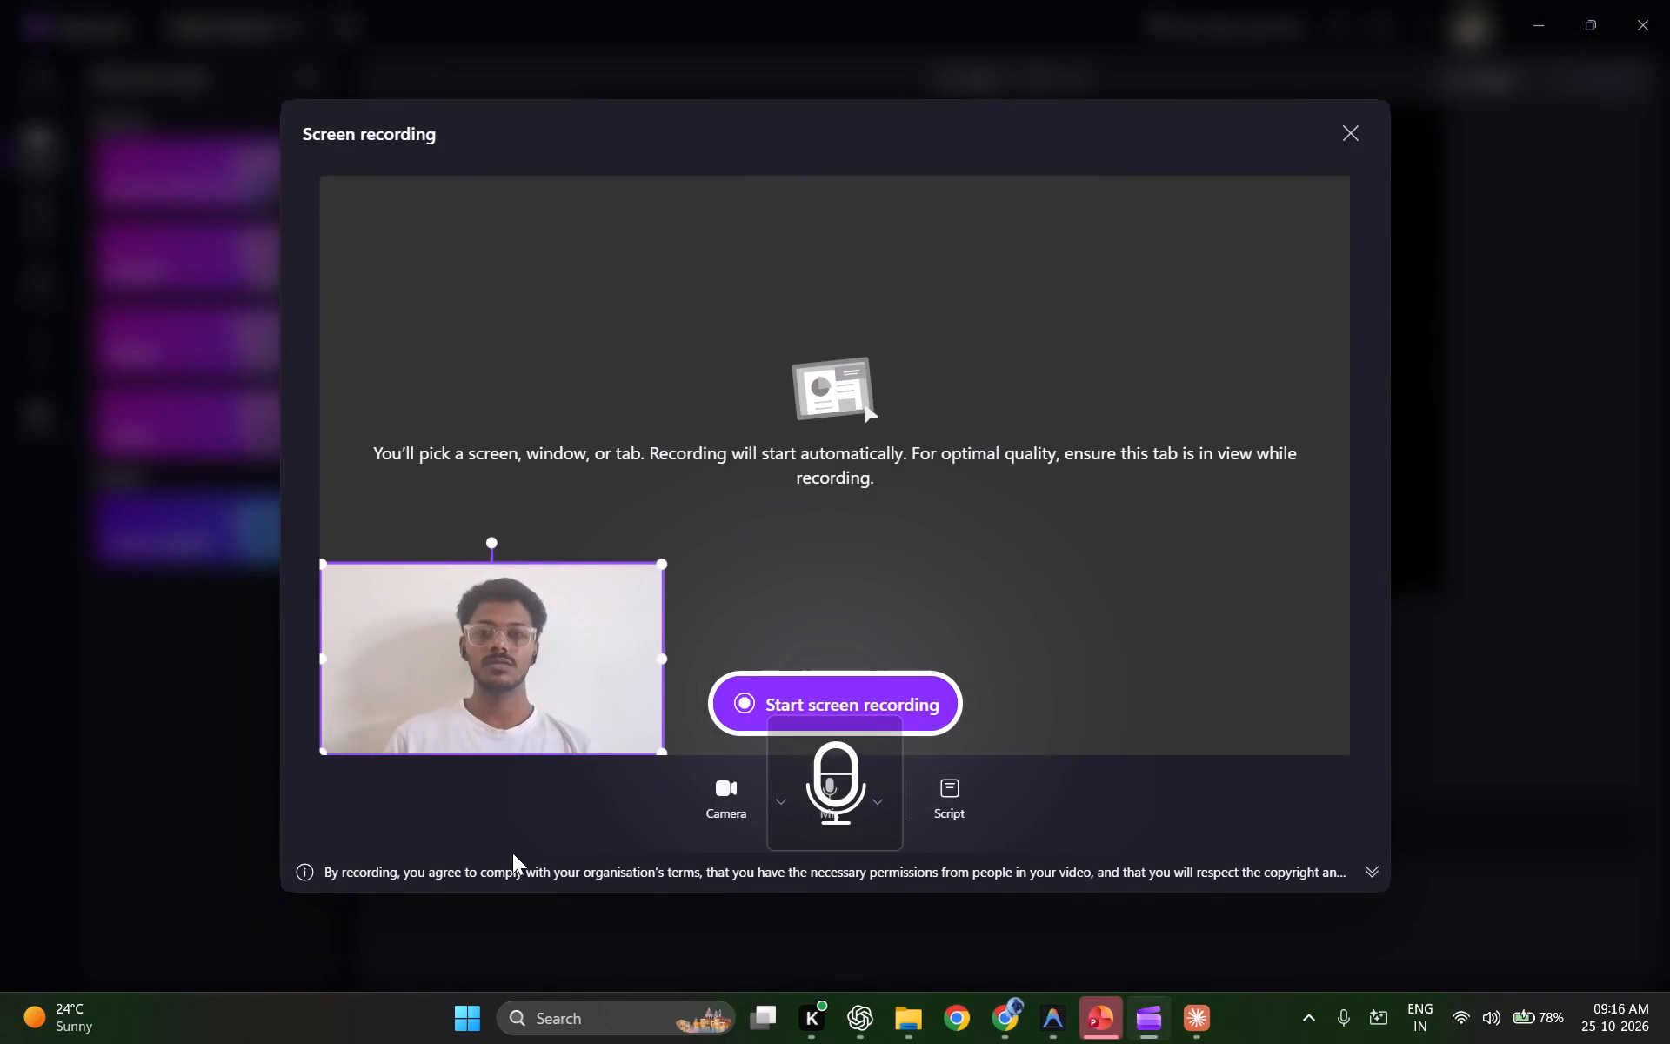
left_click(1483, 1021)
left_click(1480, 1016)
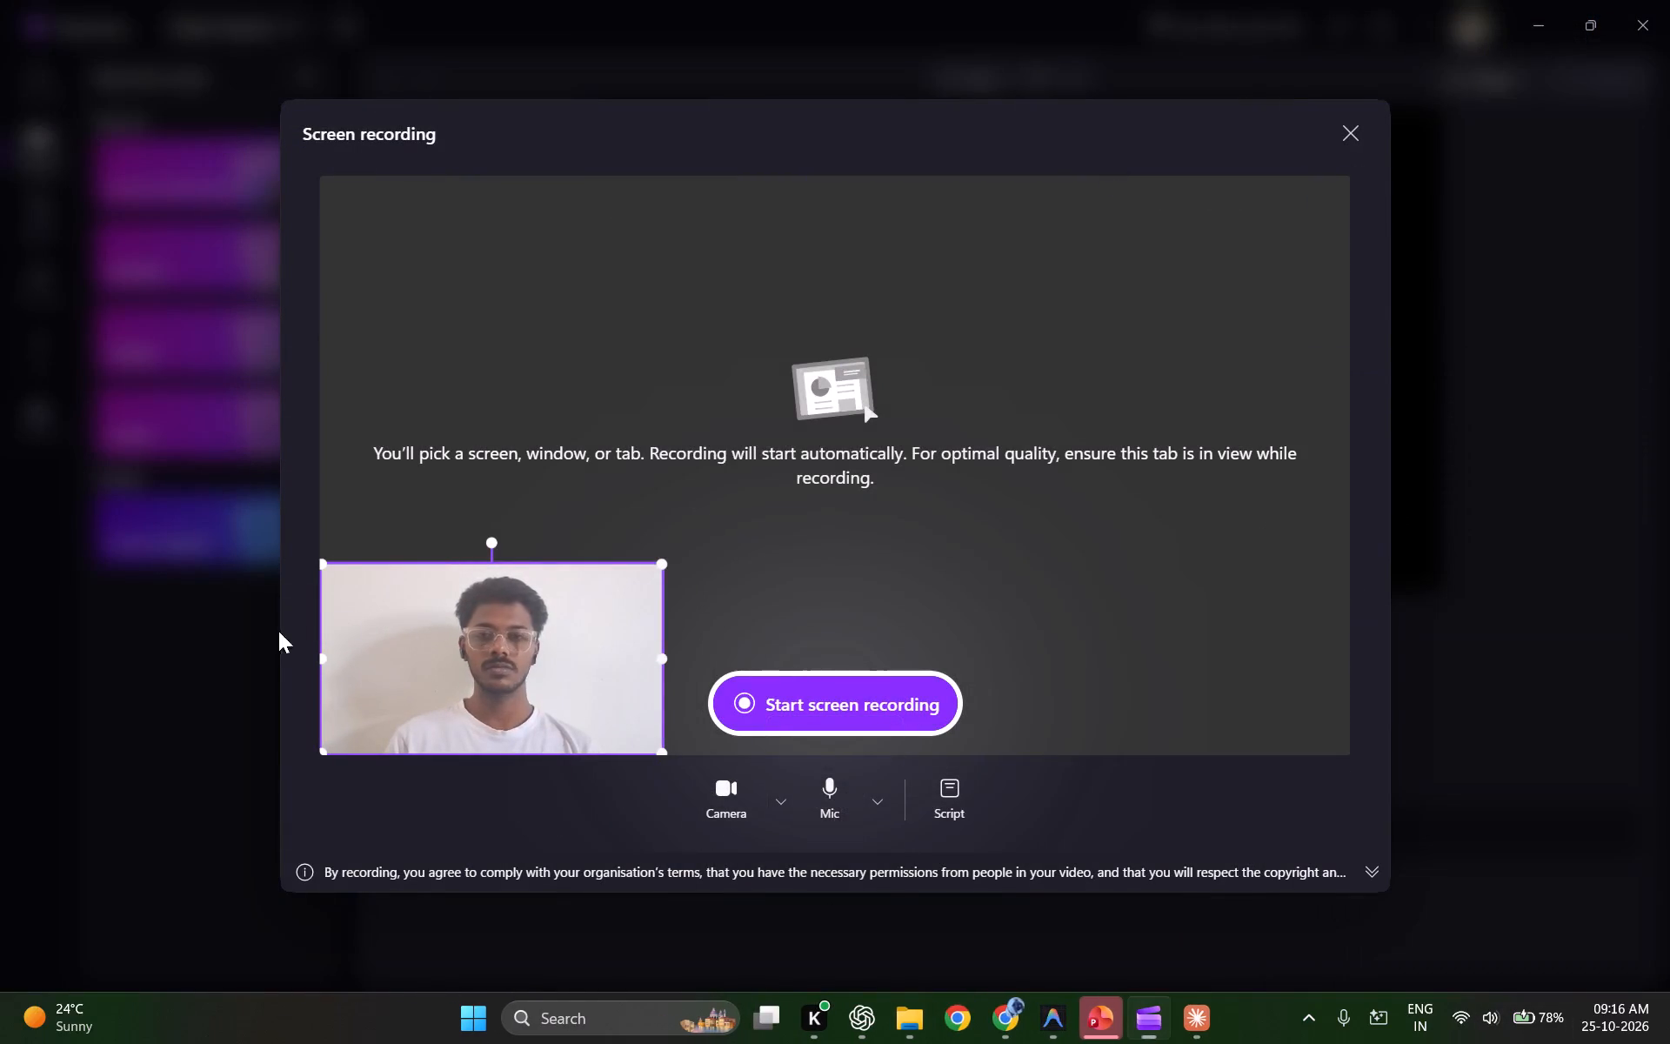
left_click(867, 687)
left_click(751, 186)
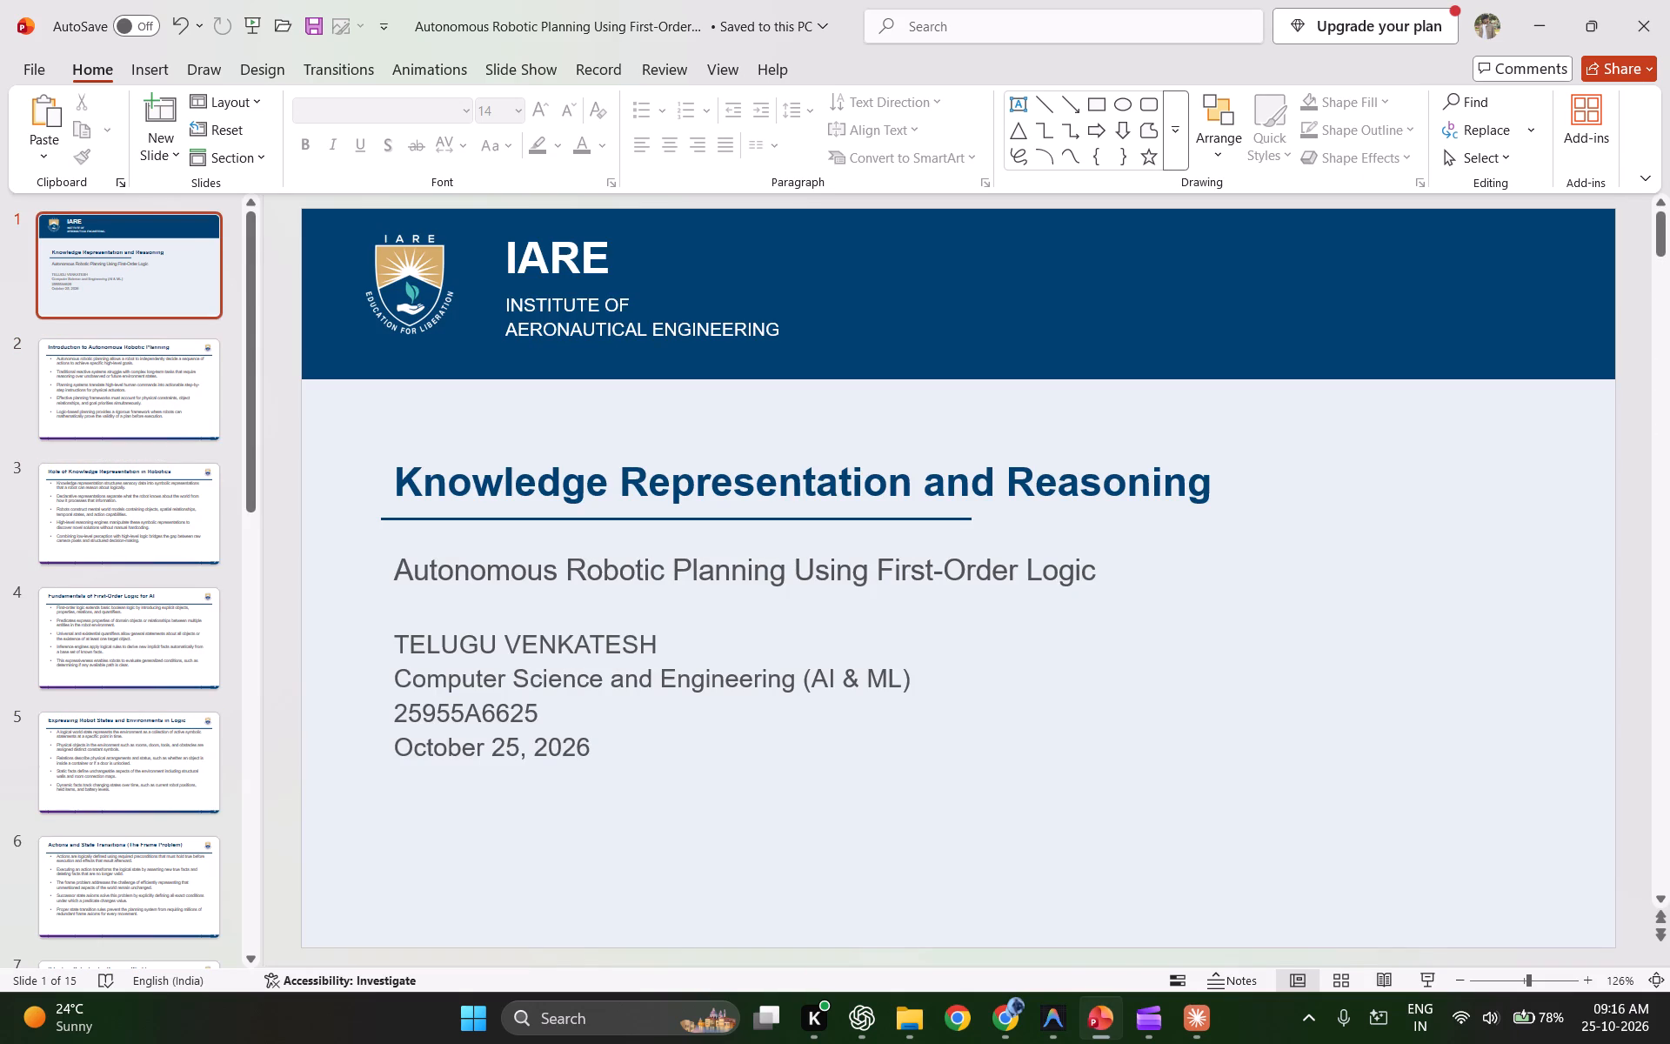
left_click(133, 375)
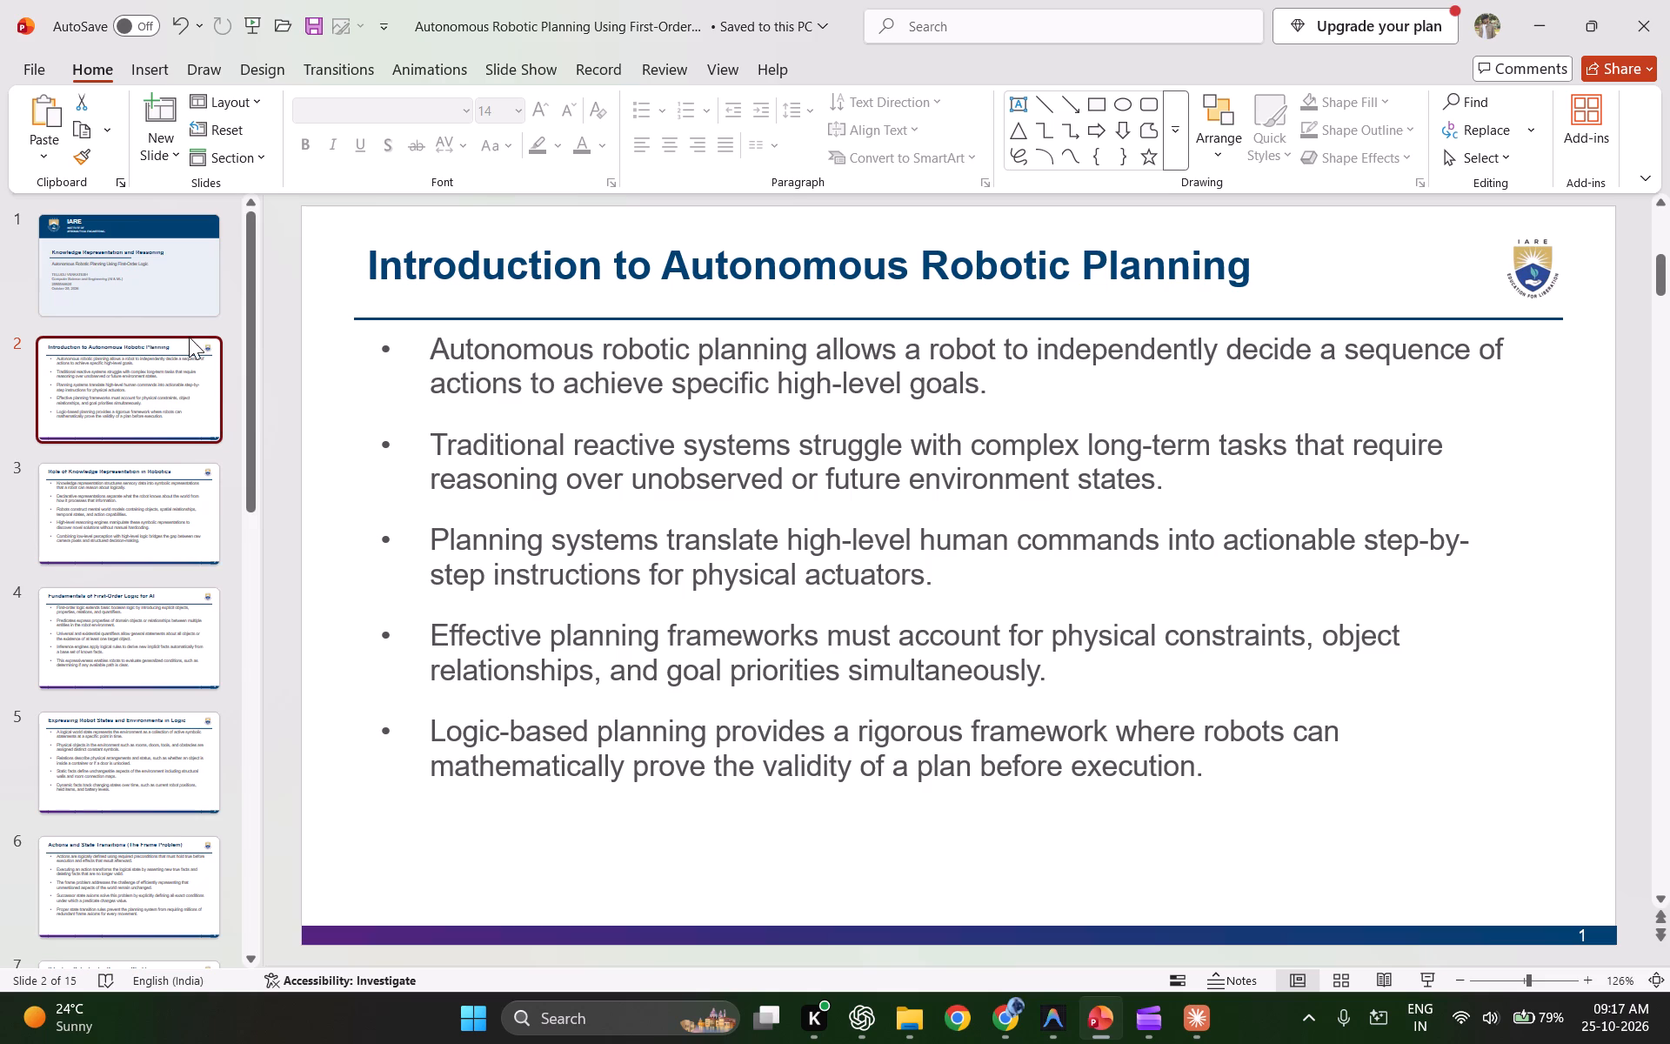
left_click(182, 302)
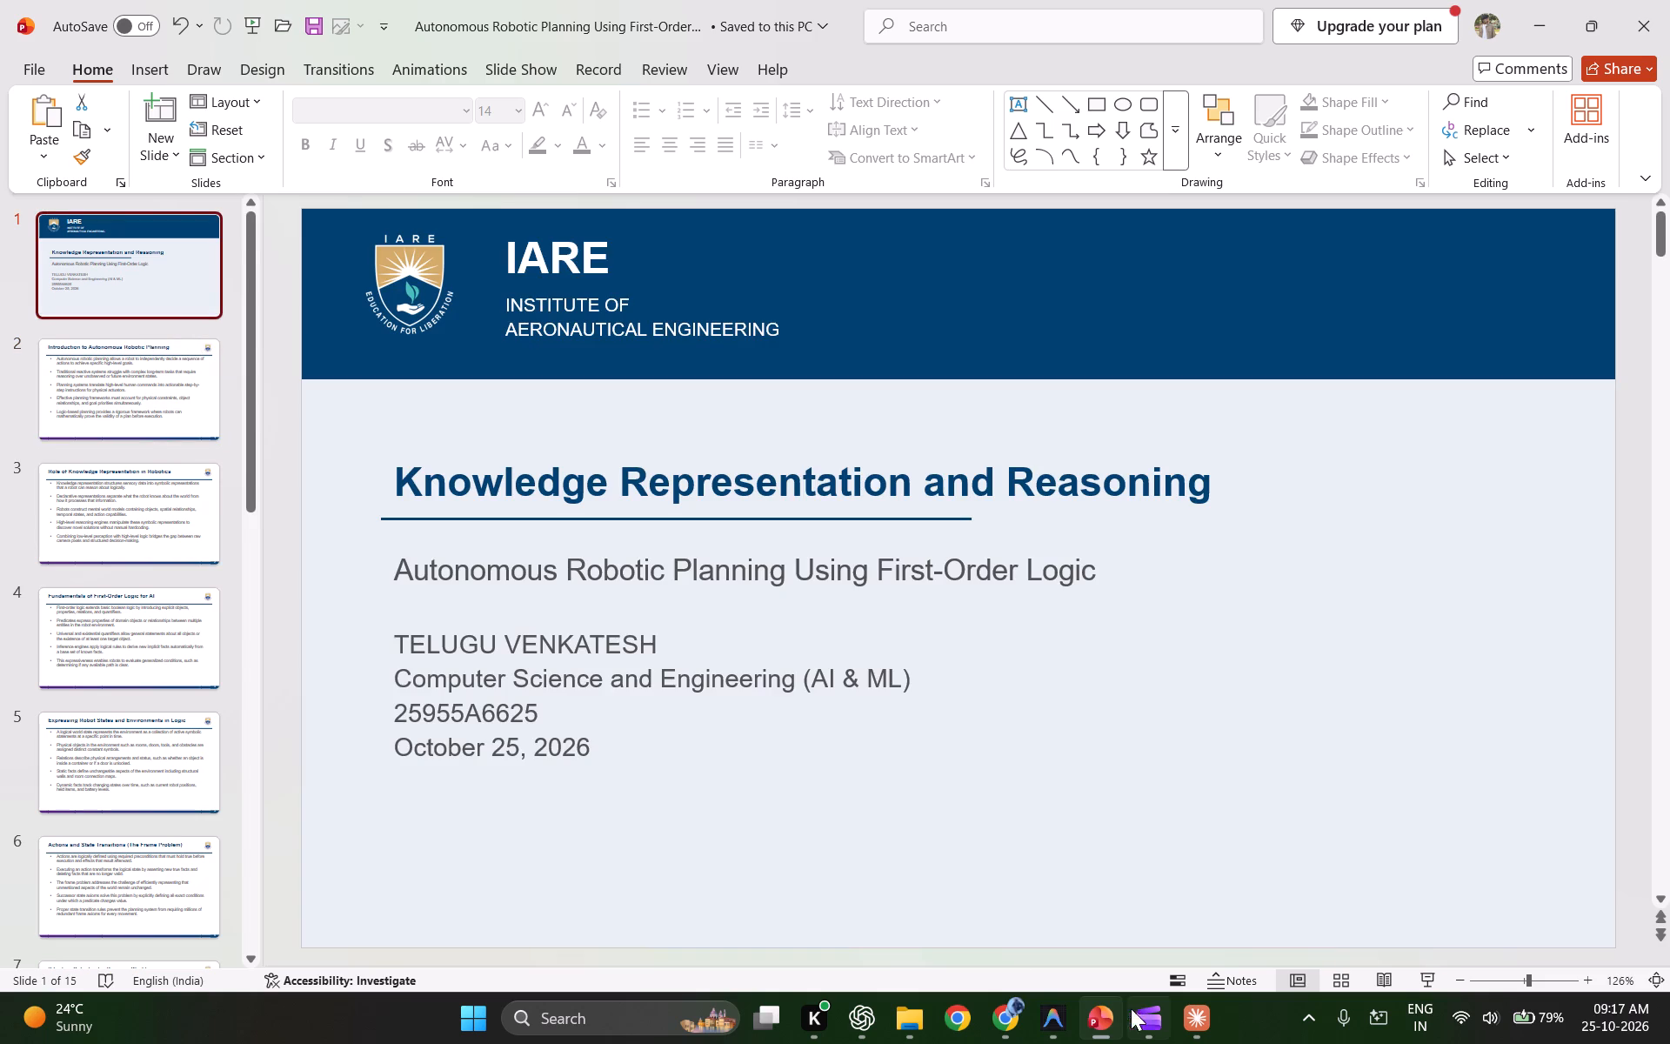
In Clipchamp, start a screen recording of the Autonomous Robotic Planning window with webcam video, and bring up the PowerPoint title slide.
left_click(1146, 1037)
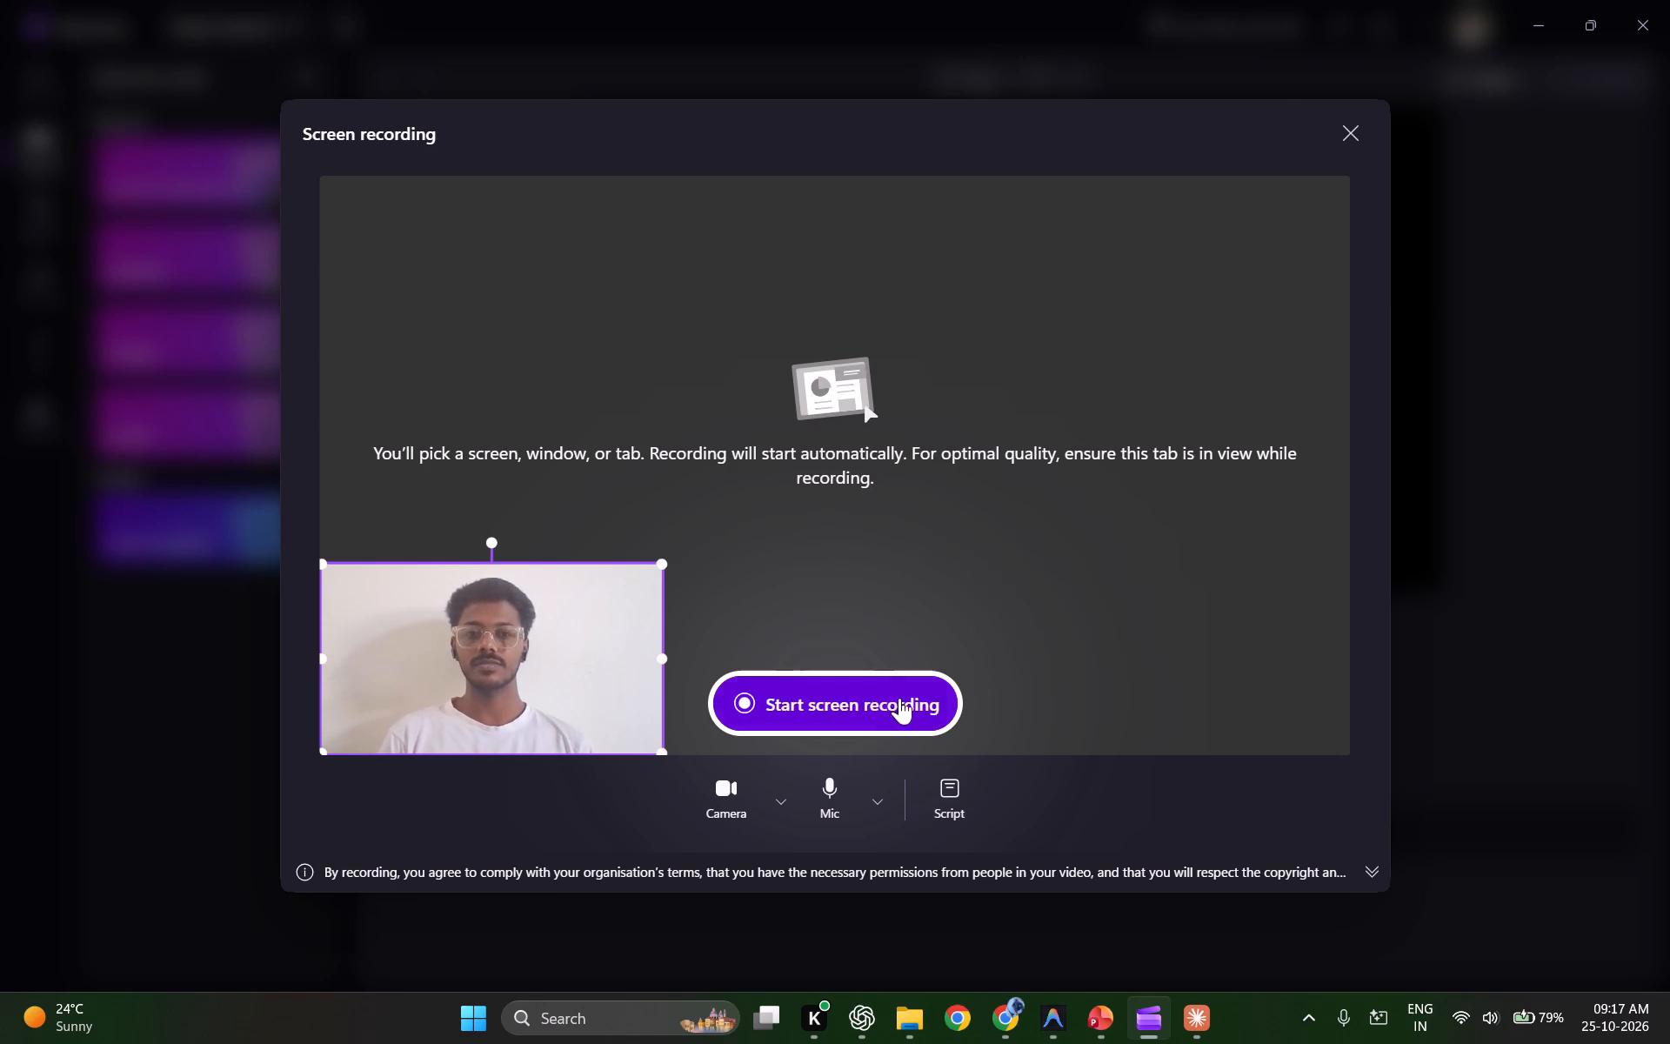
left_click(858, 707)
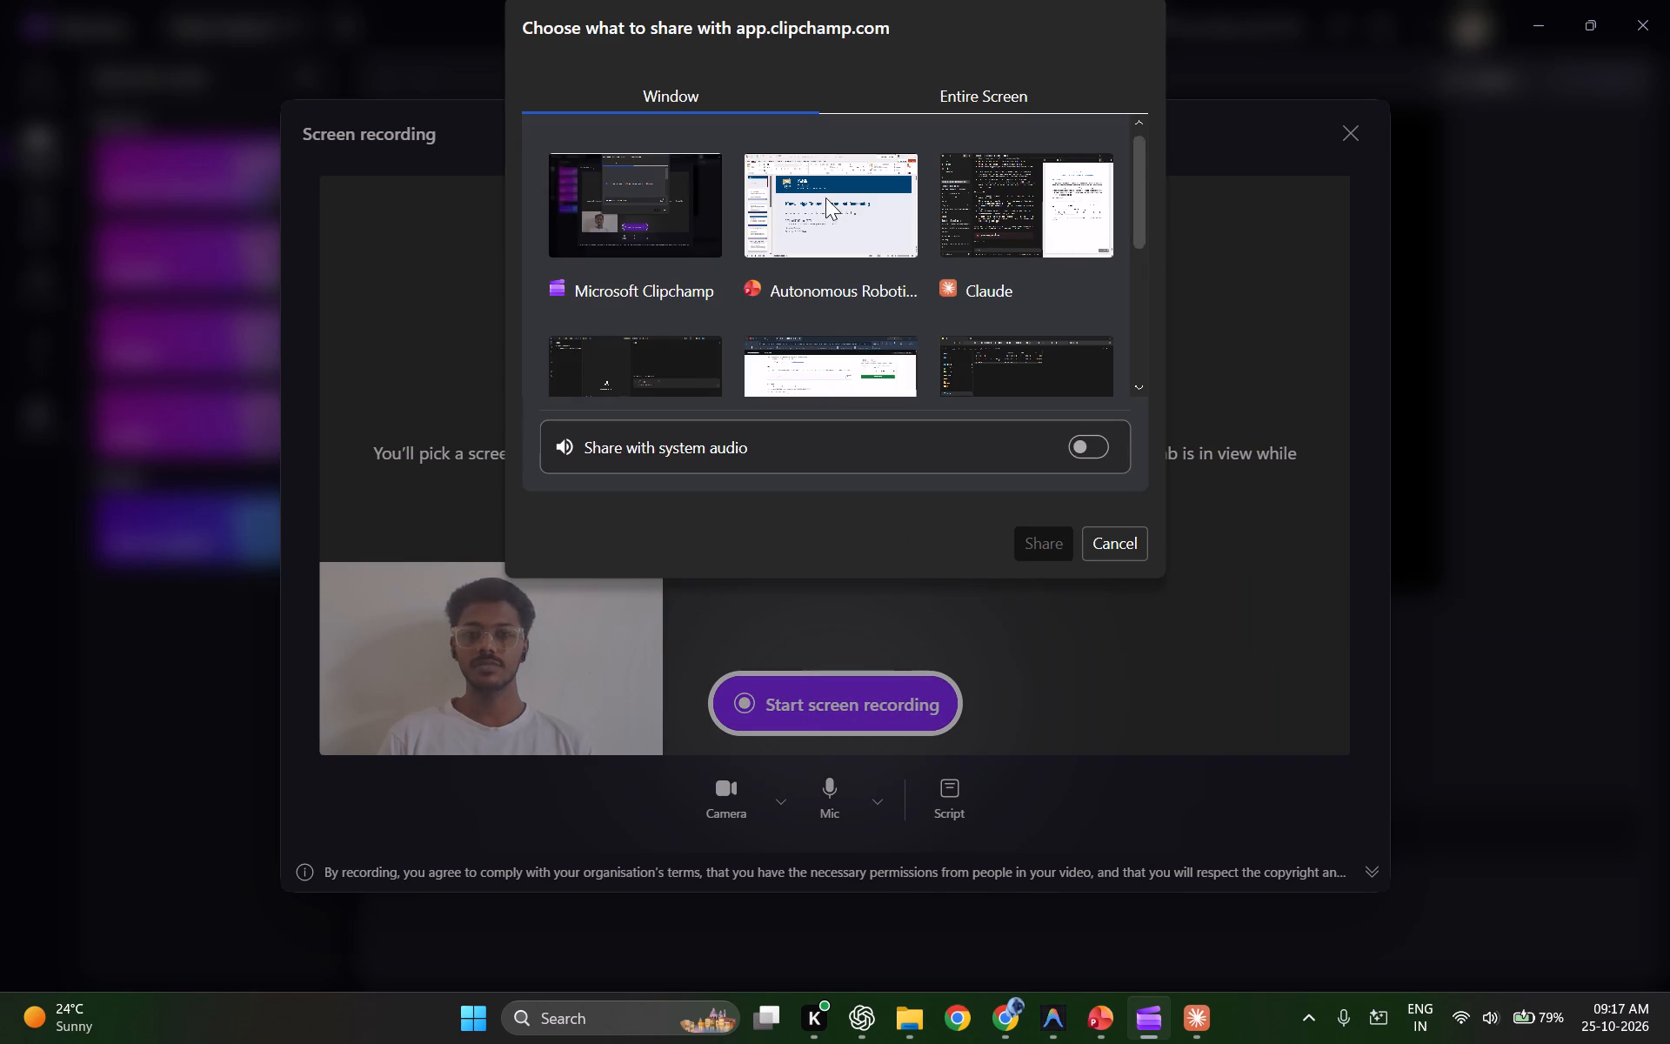
left_click(825, 197)
left_click(1031, 544)
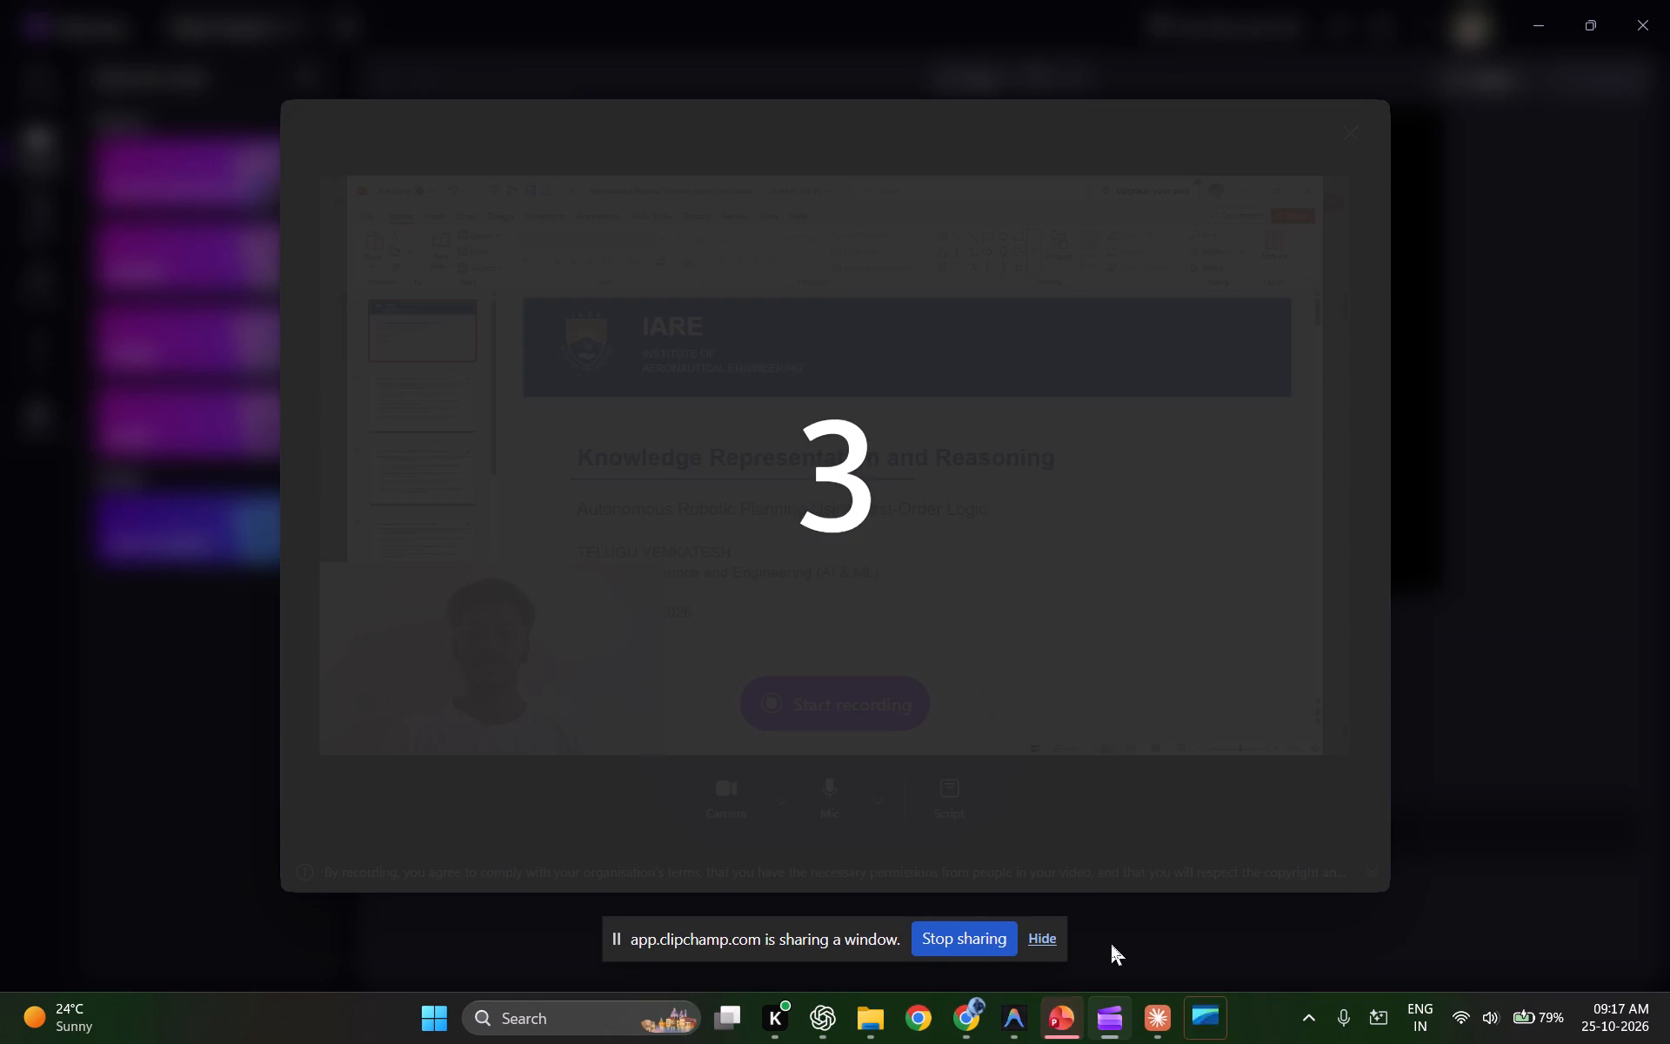
left_click(1065, 1010)
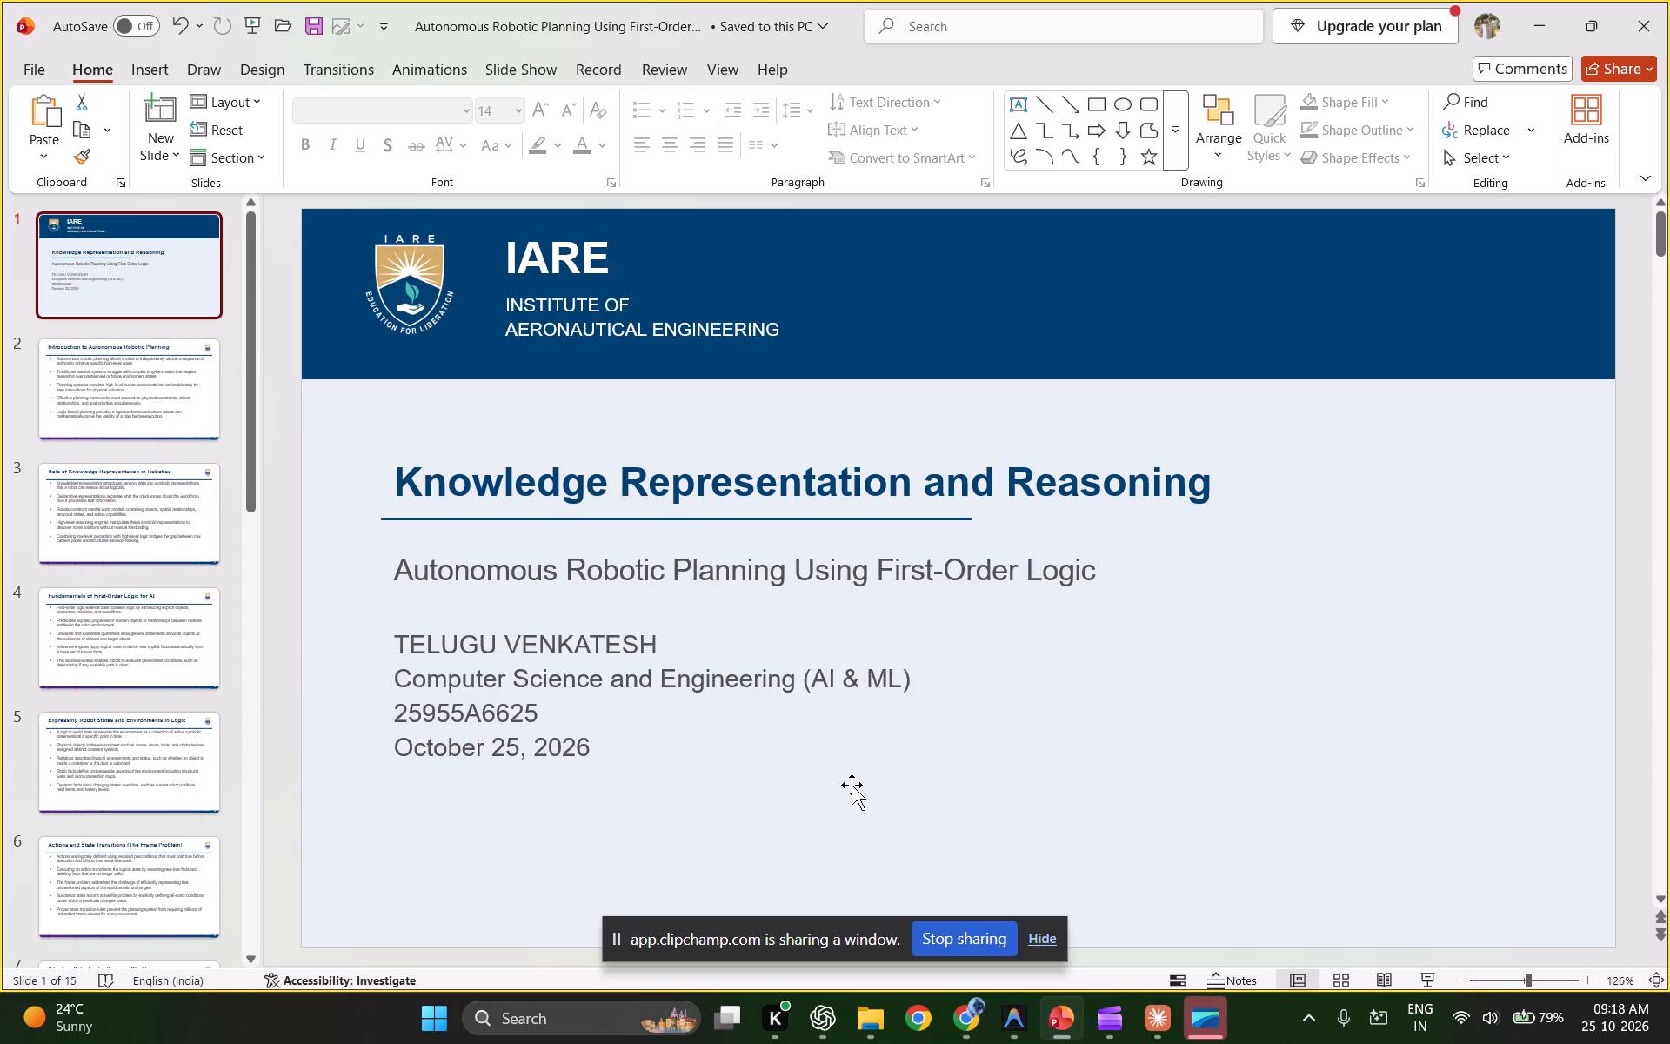
Present the recorded slides in order, advancing from the title slide to Introduction to Autonomous Robotic Planning.
left_click(152, 411)
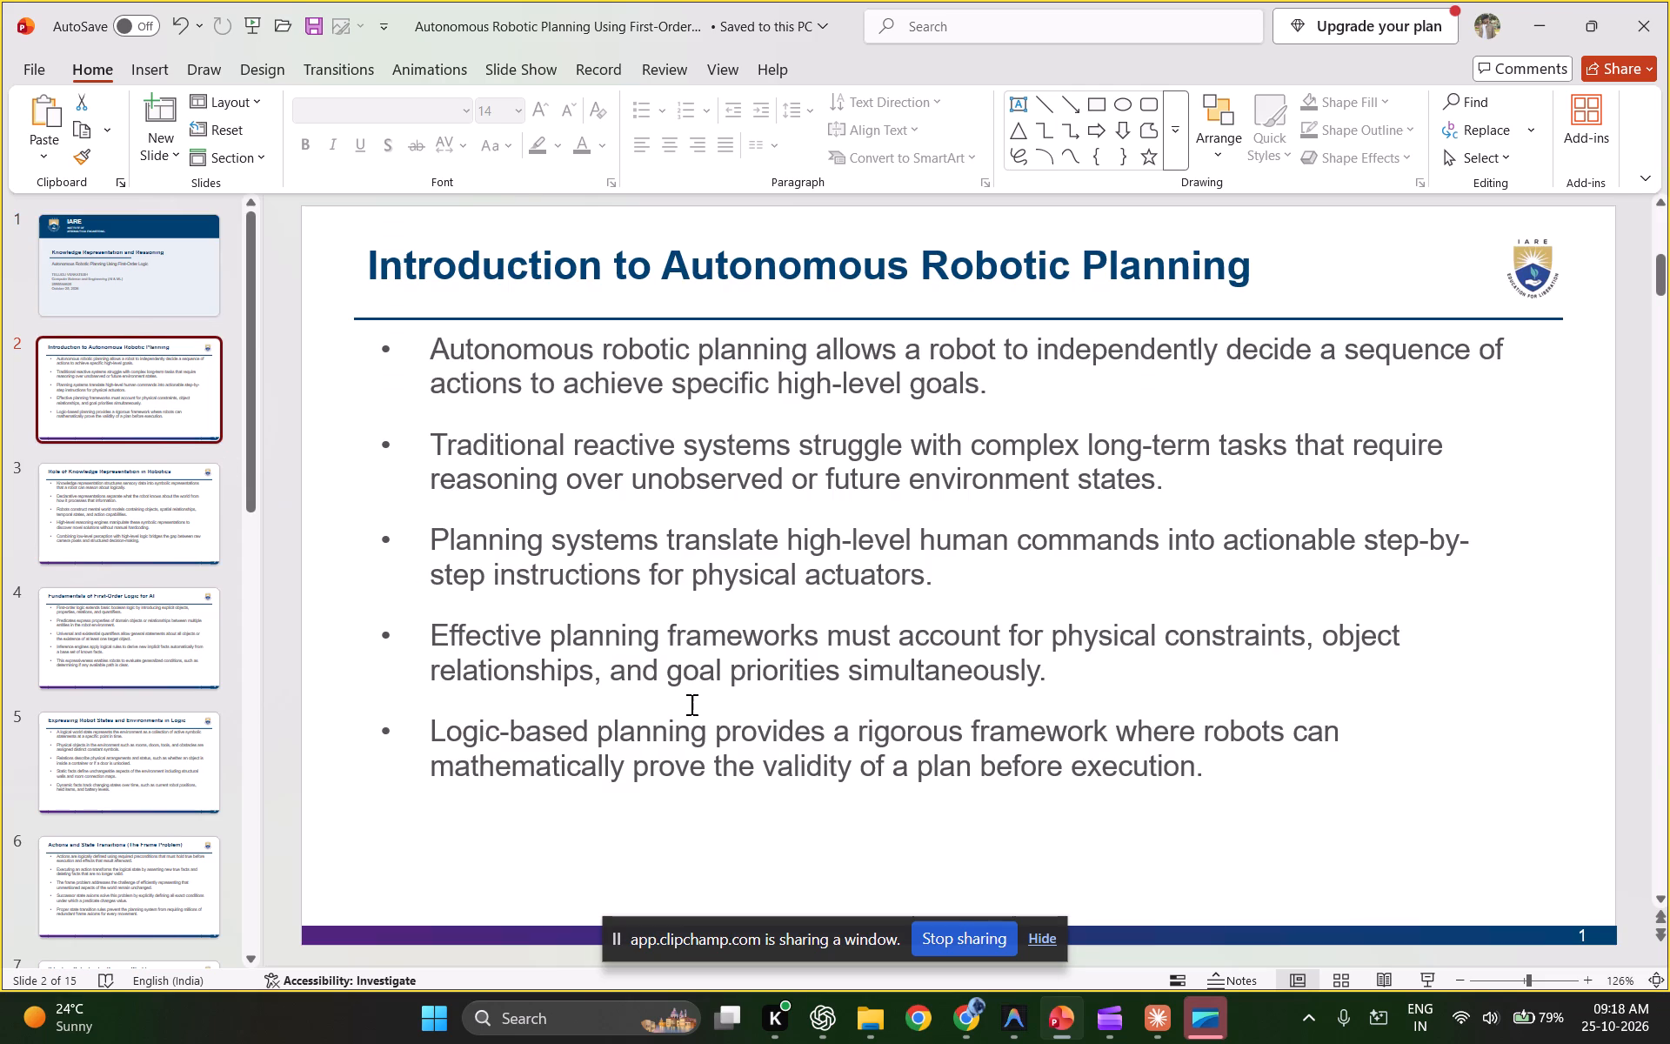
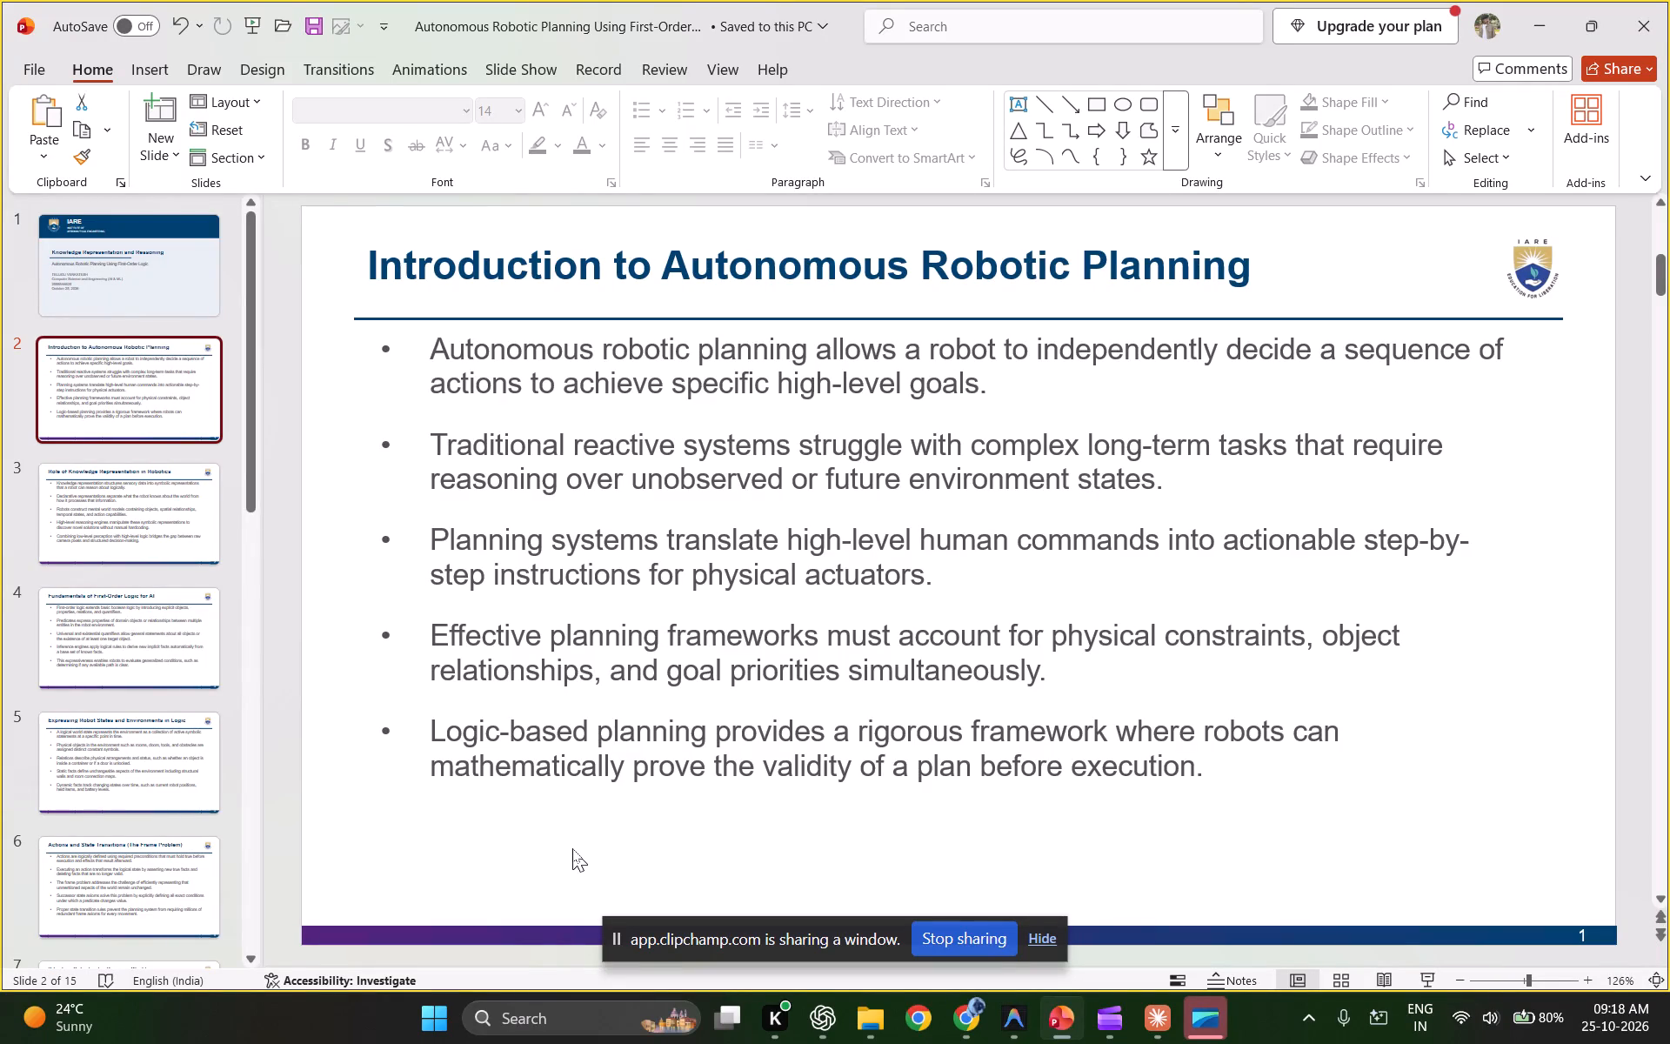
Continue the recorded presentation, advancing through Role of Knowledge Representation in Robotics to Fundamentals of First-Order Logic for AI.
scroll(559, 825, "down", 2)
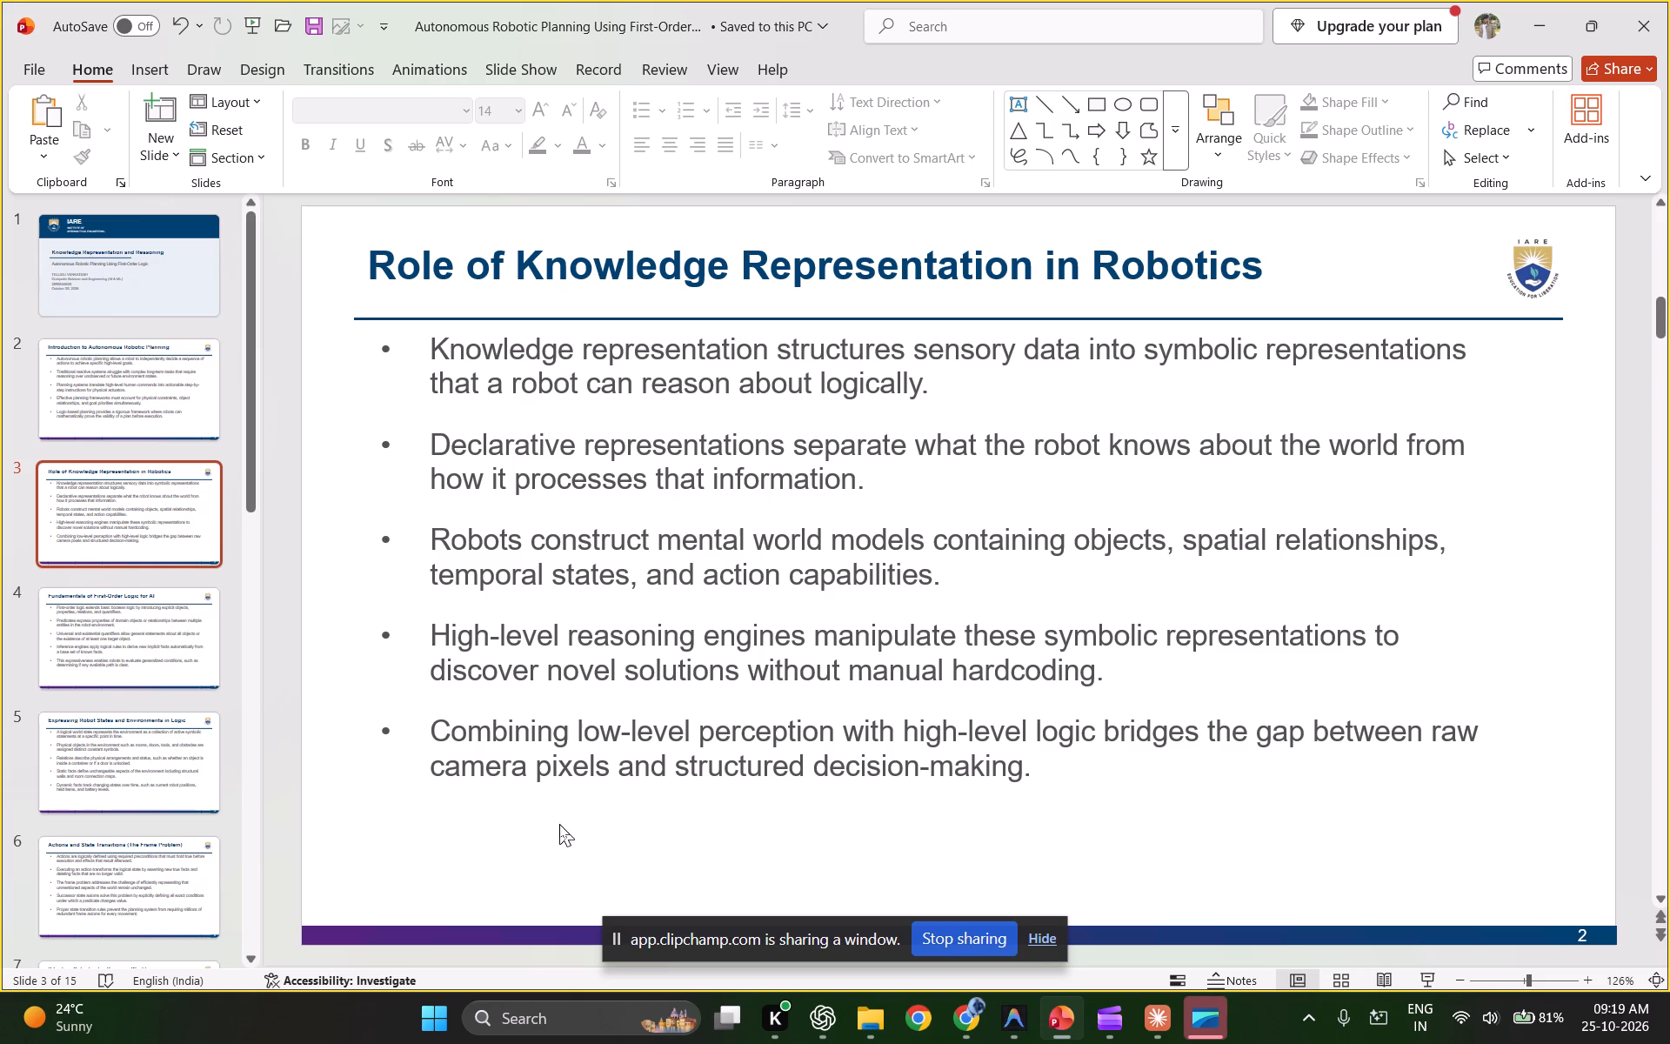
scroll(559, 824, "down", 2)
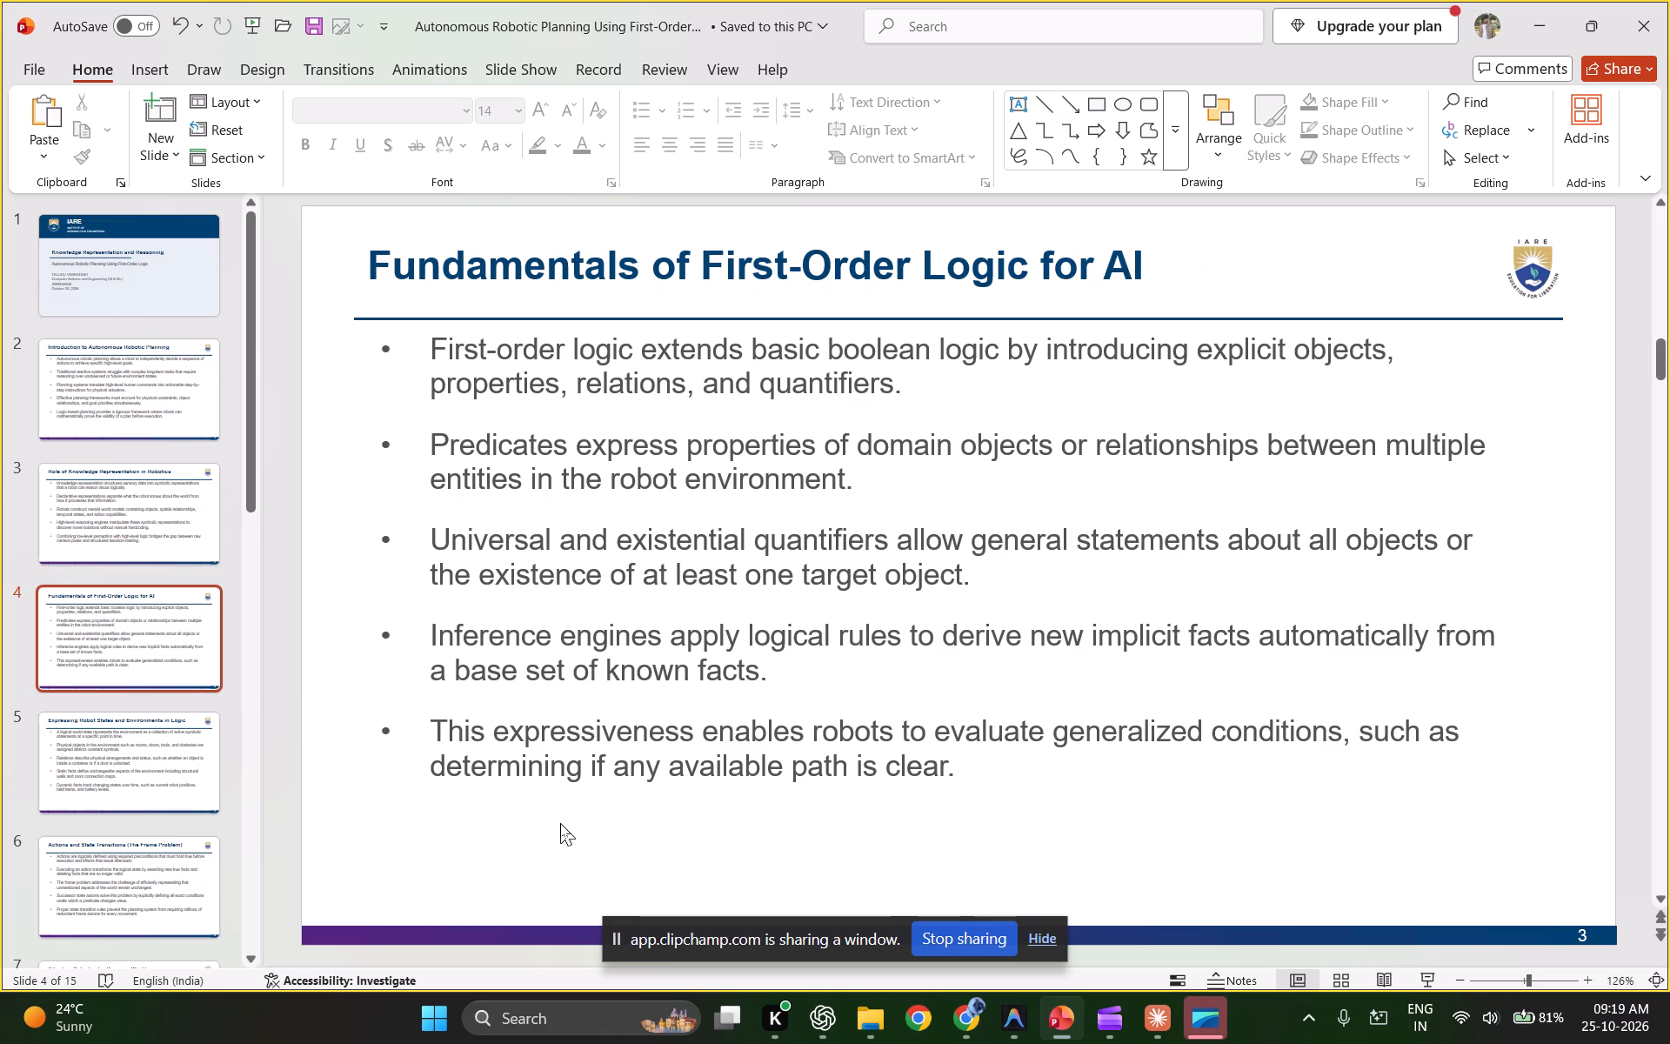
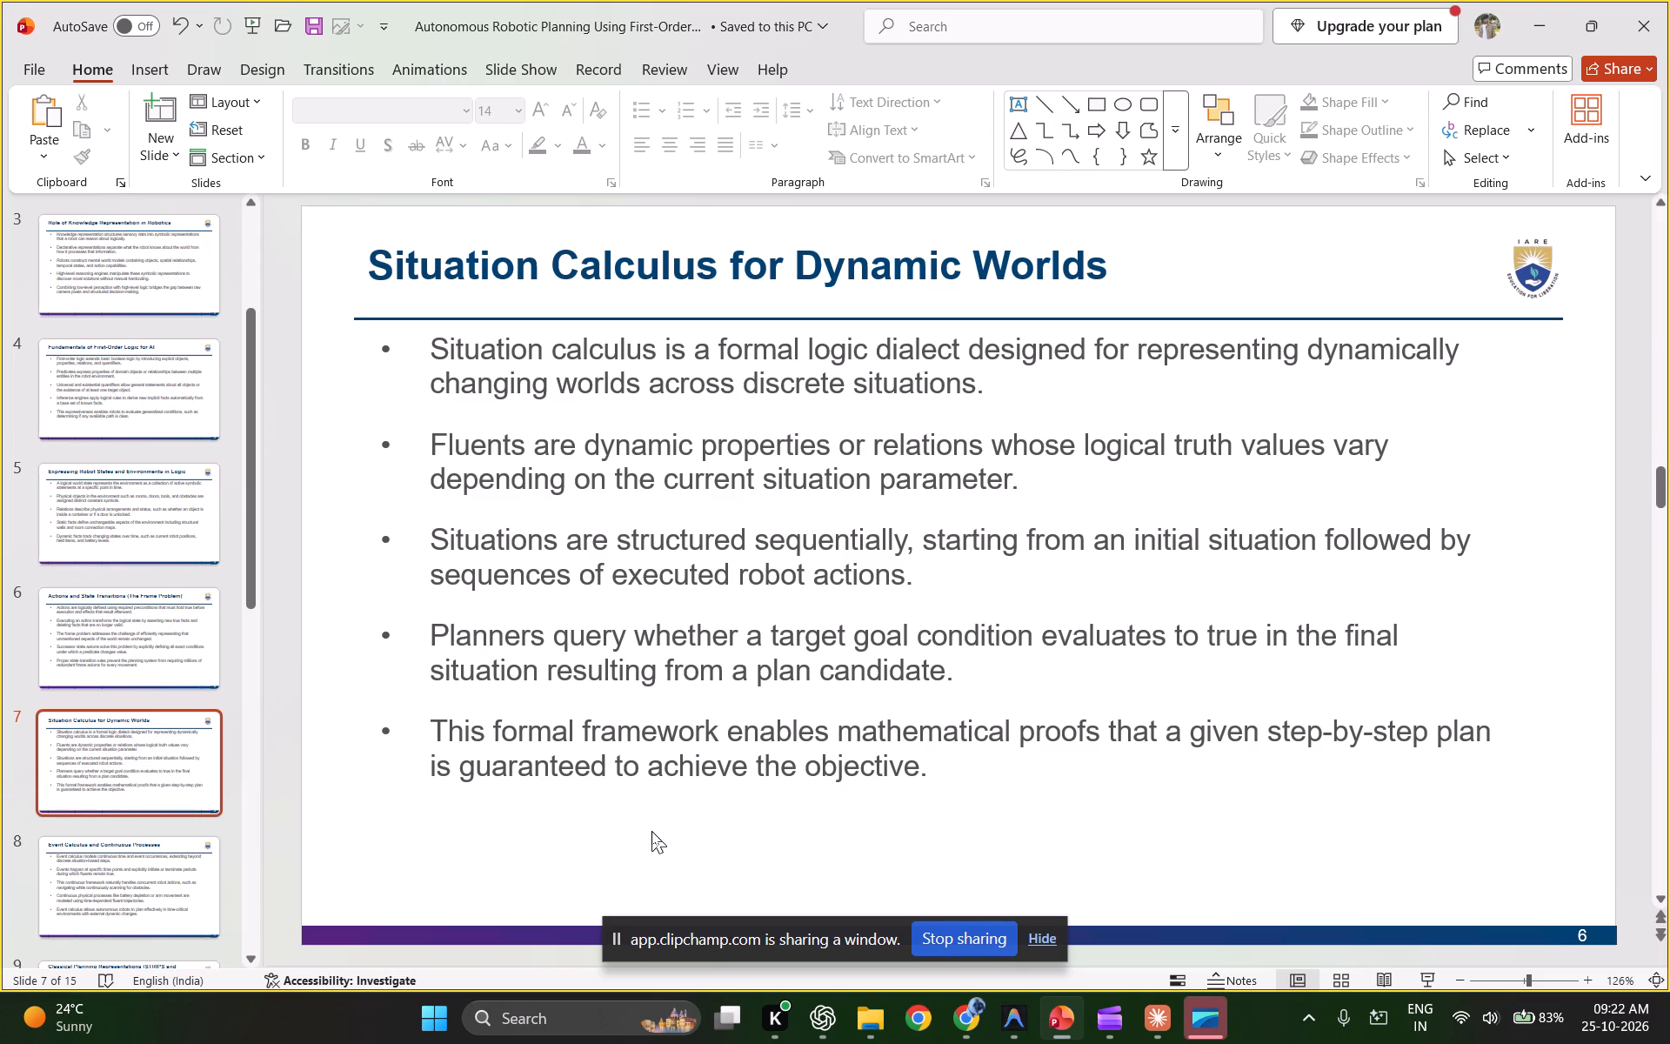
Continue the recorded presentation, advancing from Situation Calculus for Dynamic Worlds to the Event Calculus and Continuous Processes slide.
scroll(656, 827, "down", 3)
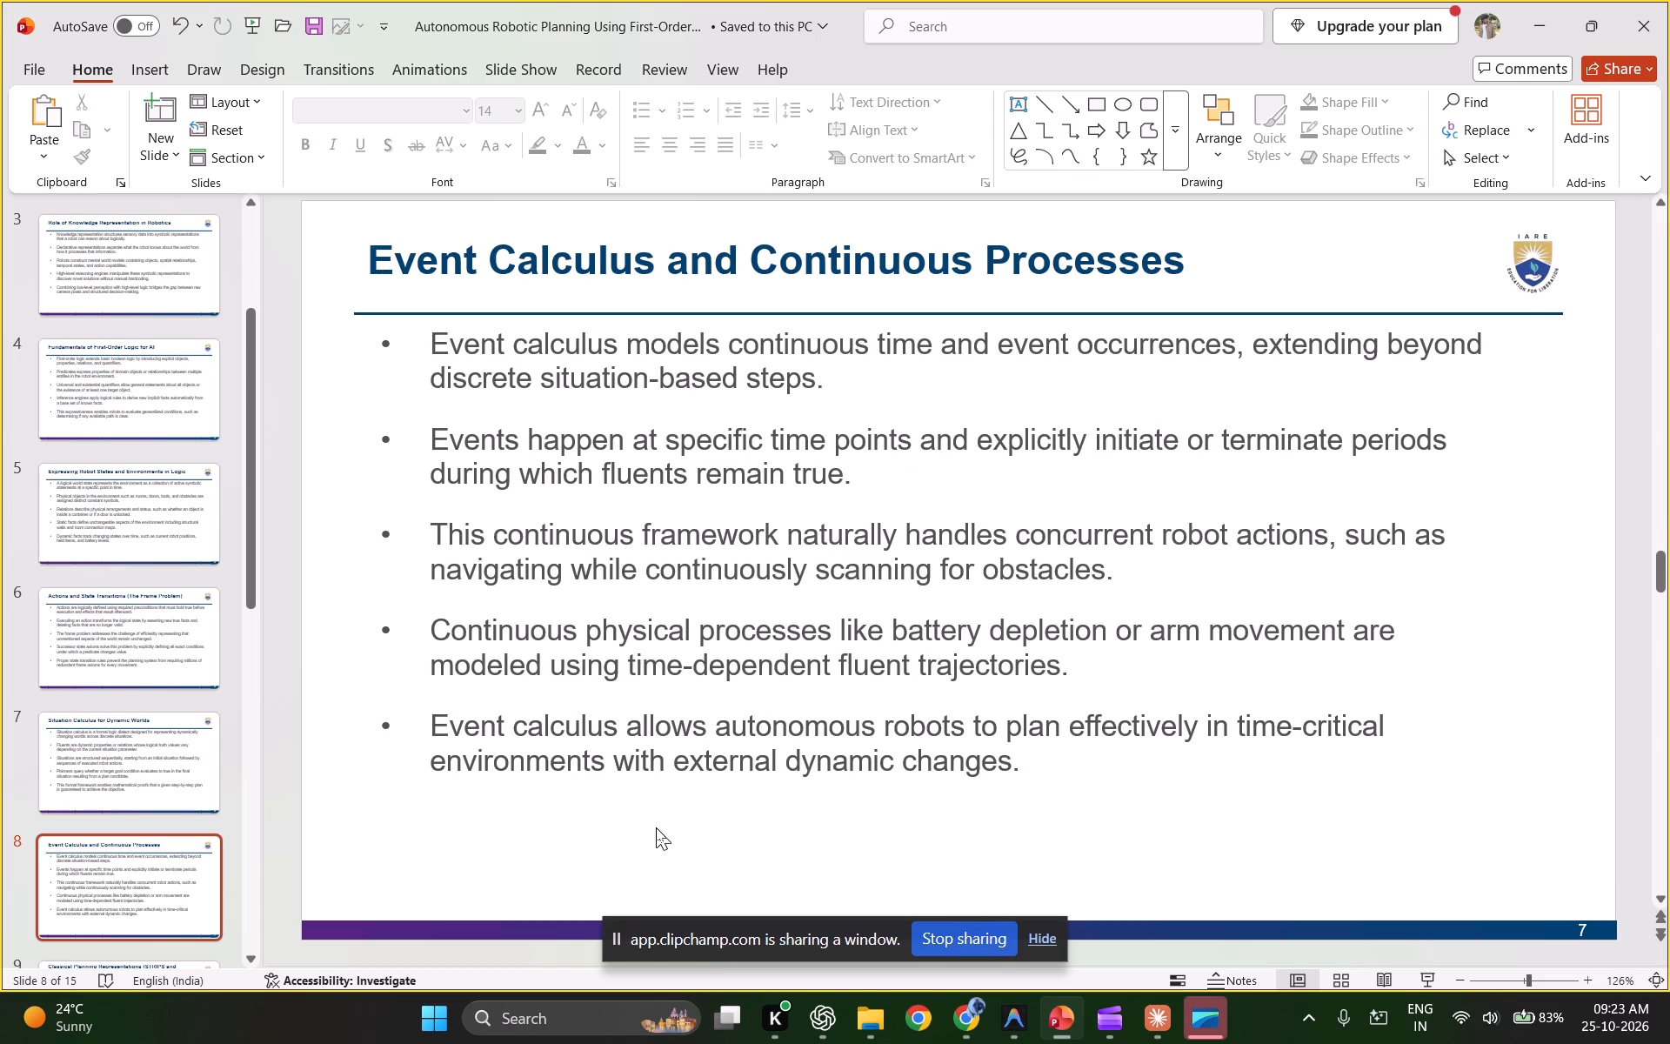
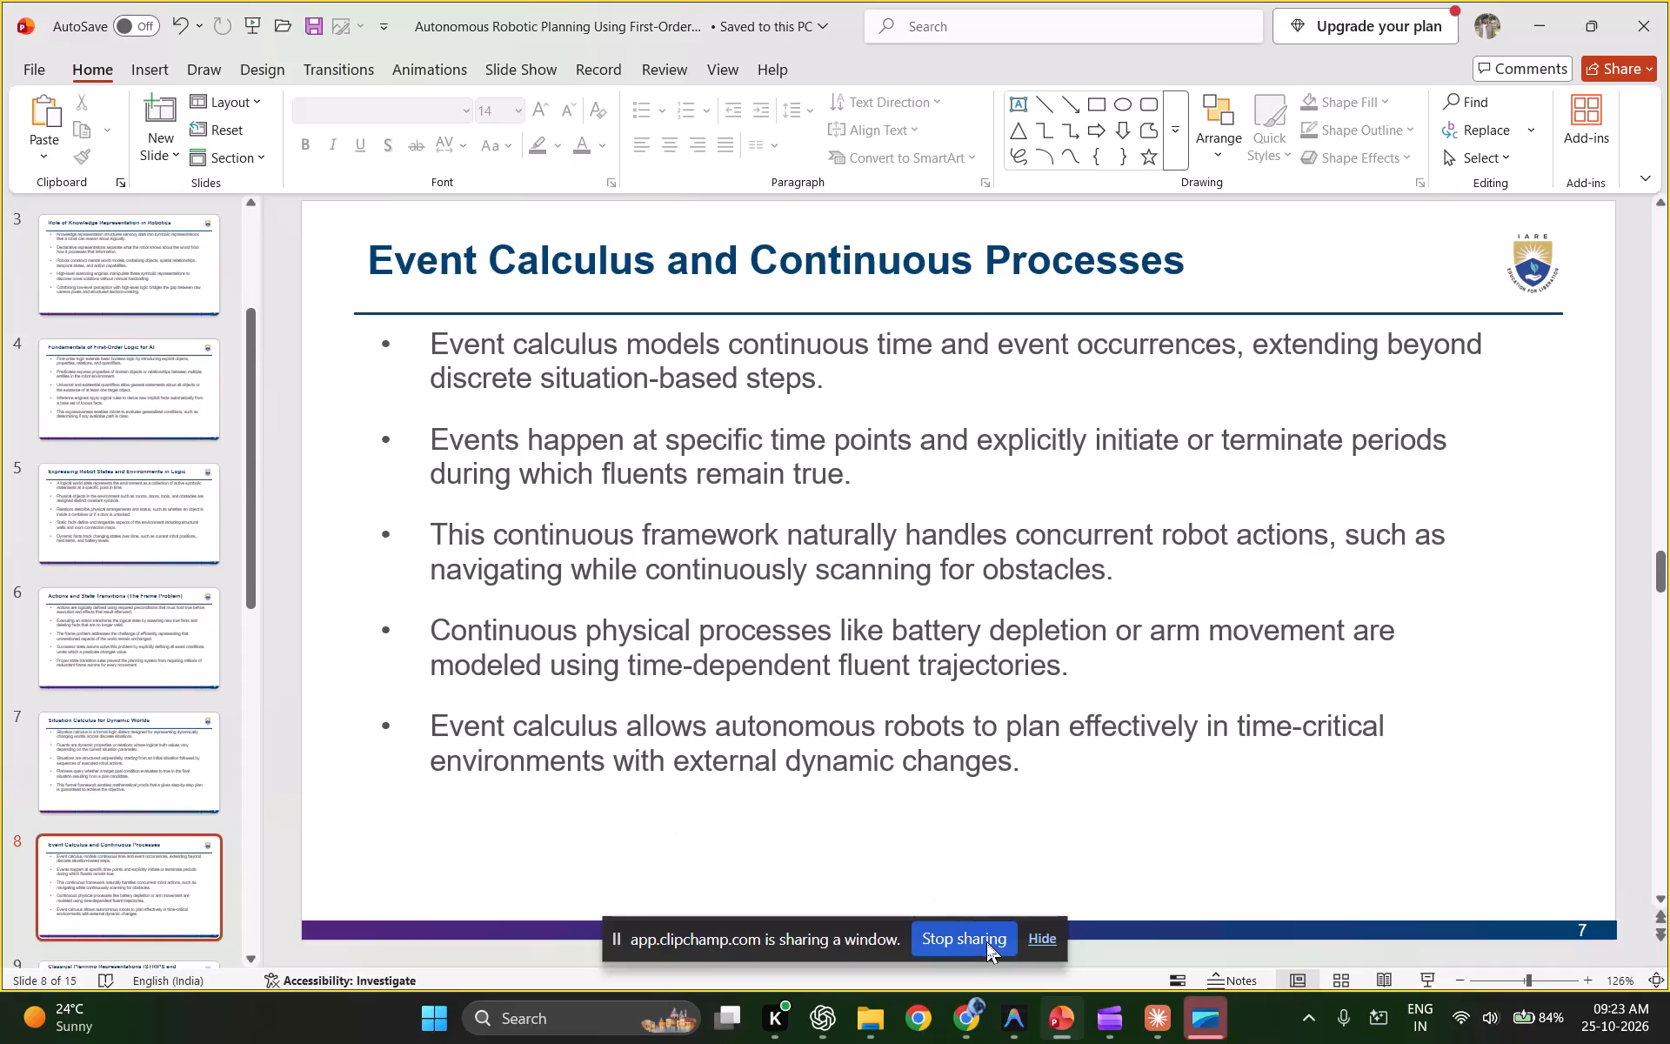
Switch to Clipchamp to check the recording in progress and return to the presentation in PowerPoint.
left_click(1111, 1021)
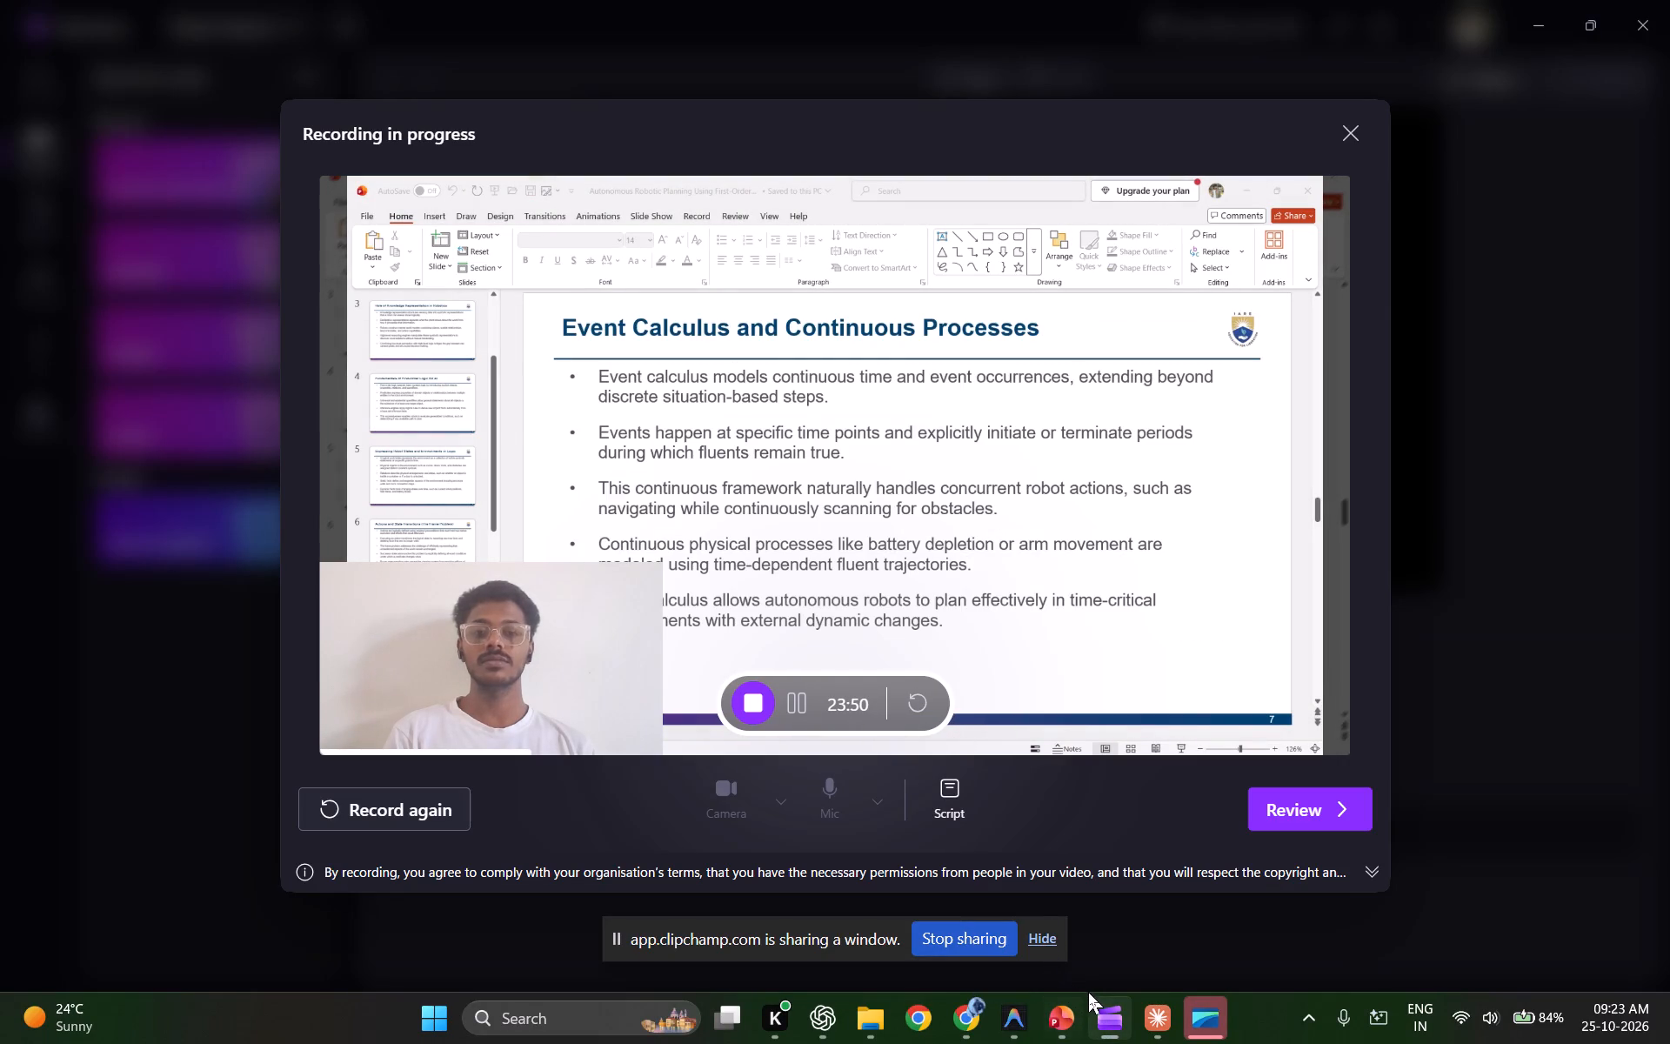
left_click(1199, 1029)
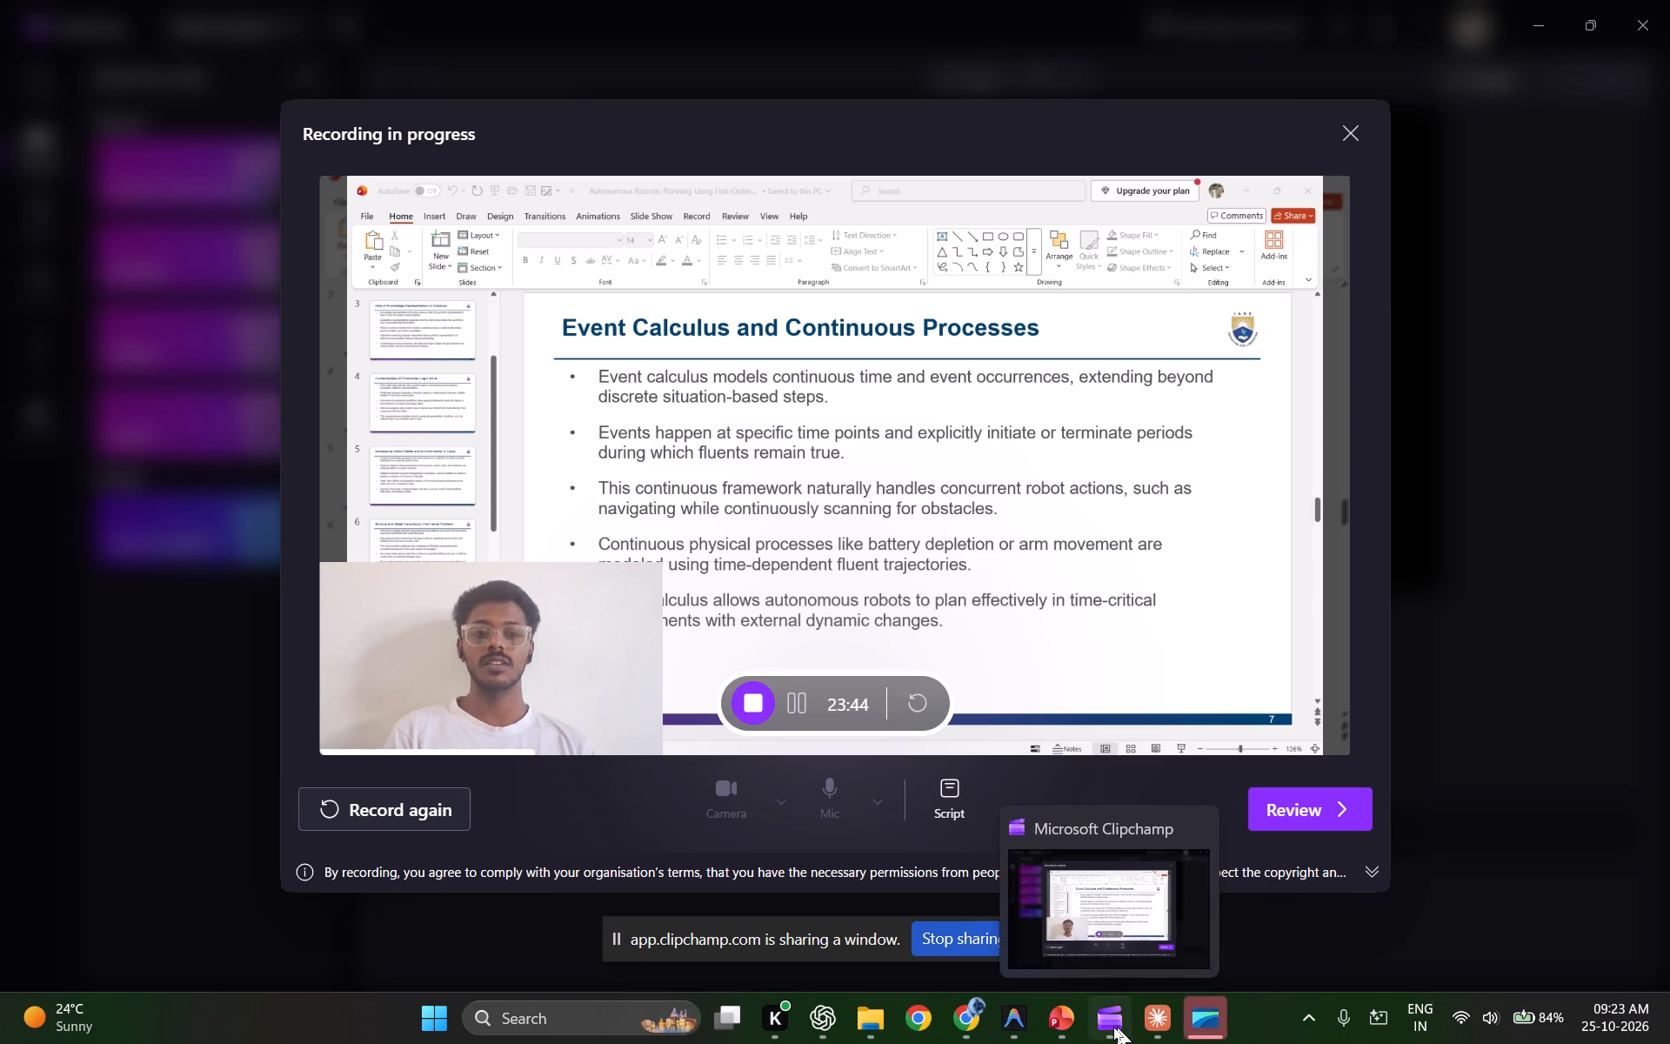
left_click(1051, 1031)
Continue the recorded presentation with the Challenges and Future Horizons in Logical Robotics slide.
scroll(698, 655, "down", 2)
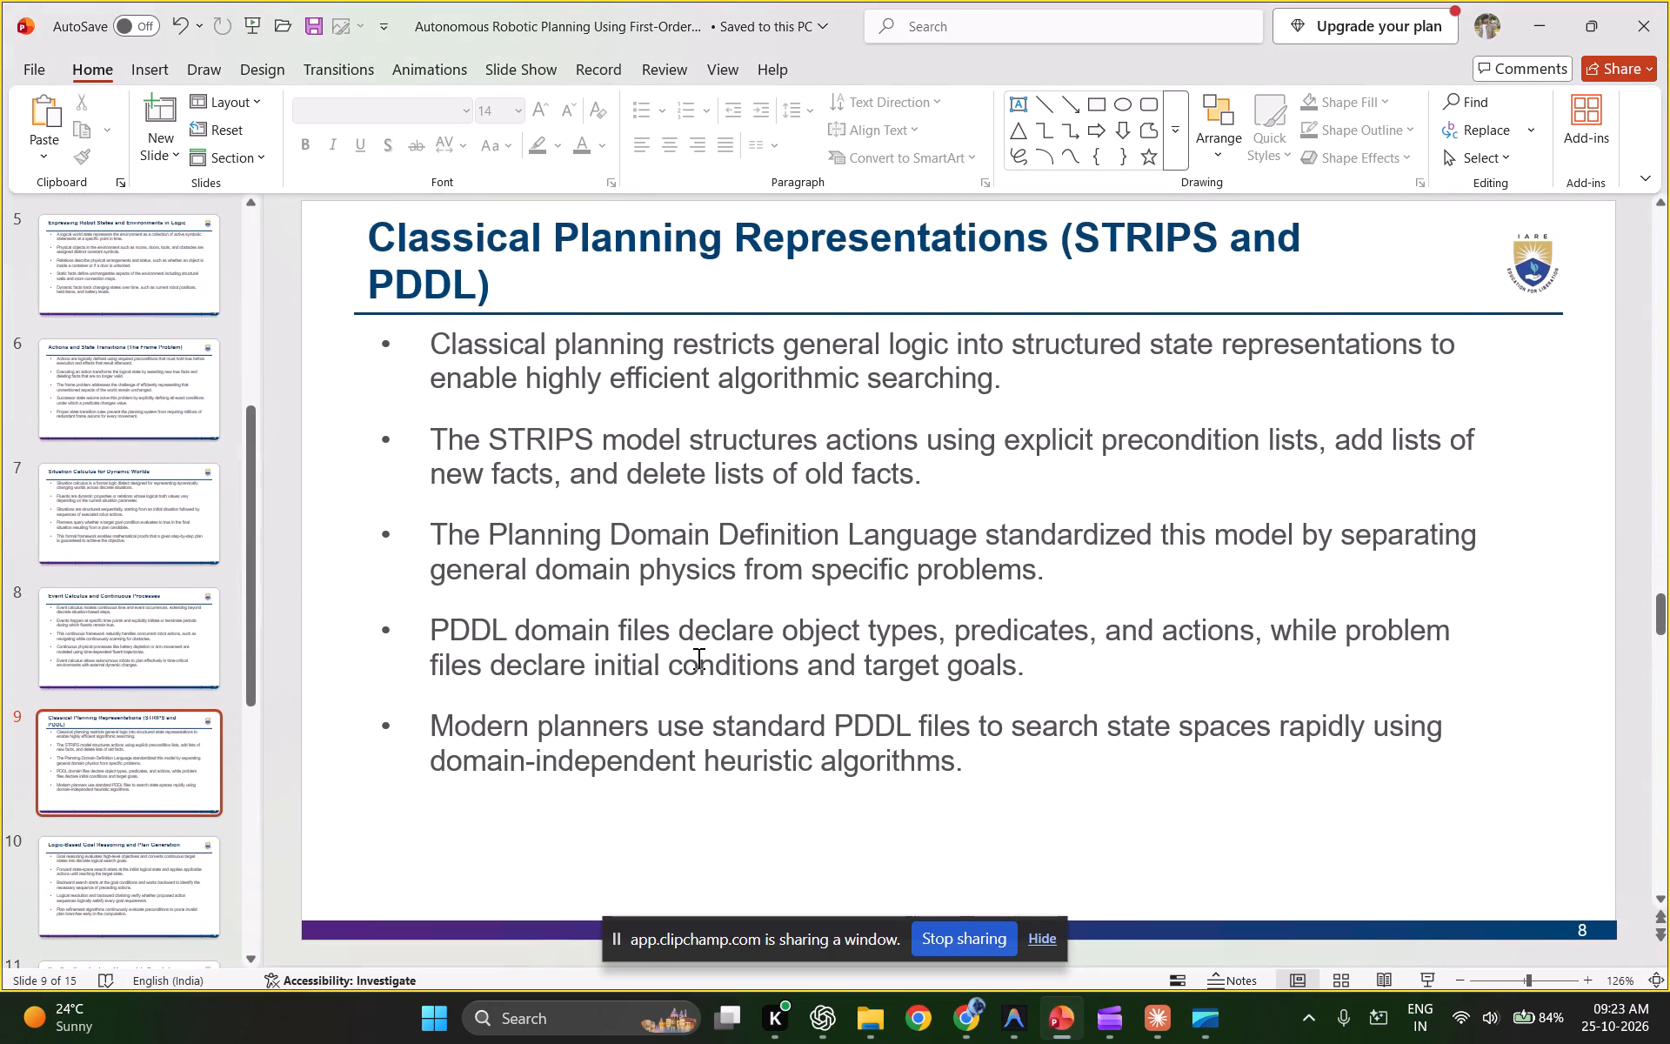
scroll(666, 685, "down", 5)
scroll(491, 753, "down", 7)
scroll(488, 752, "up", 1)
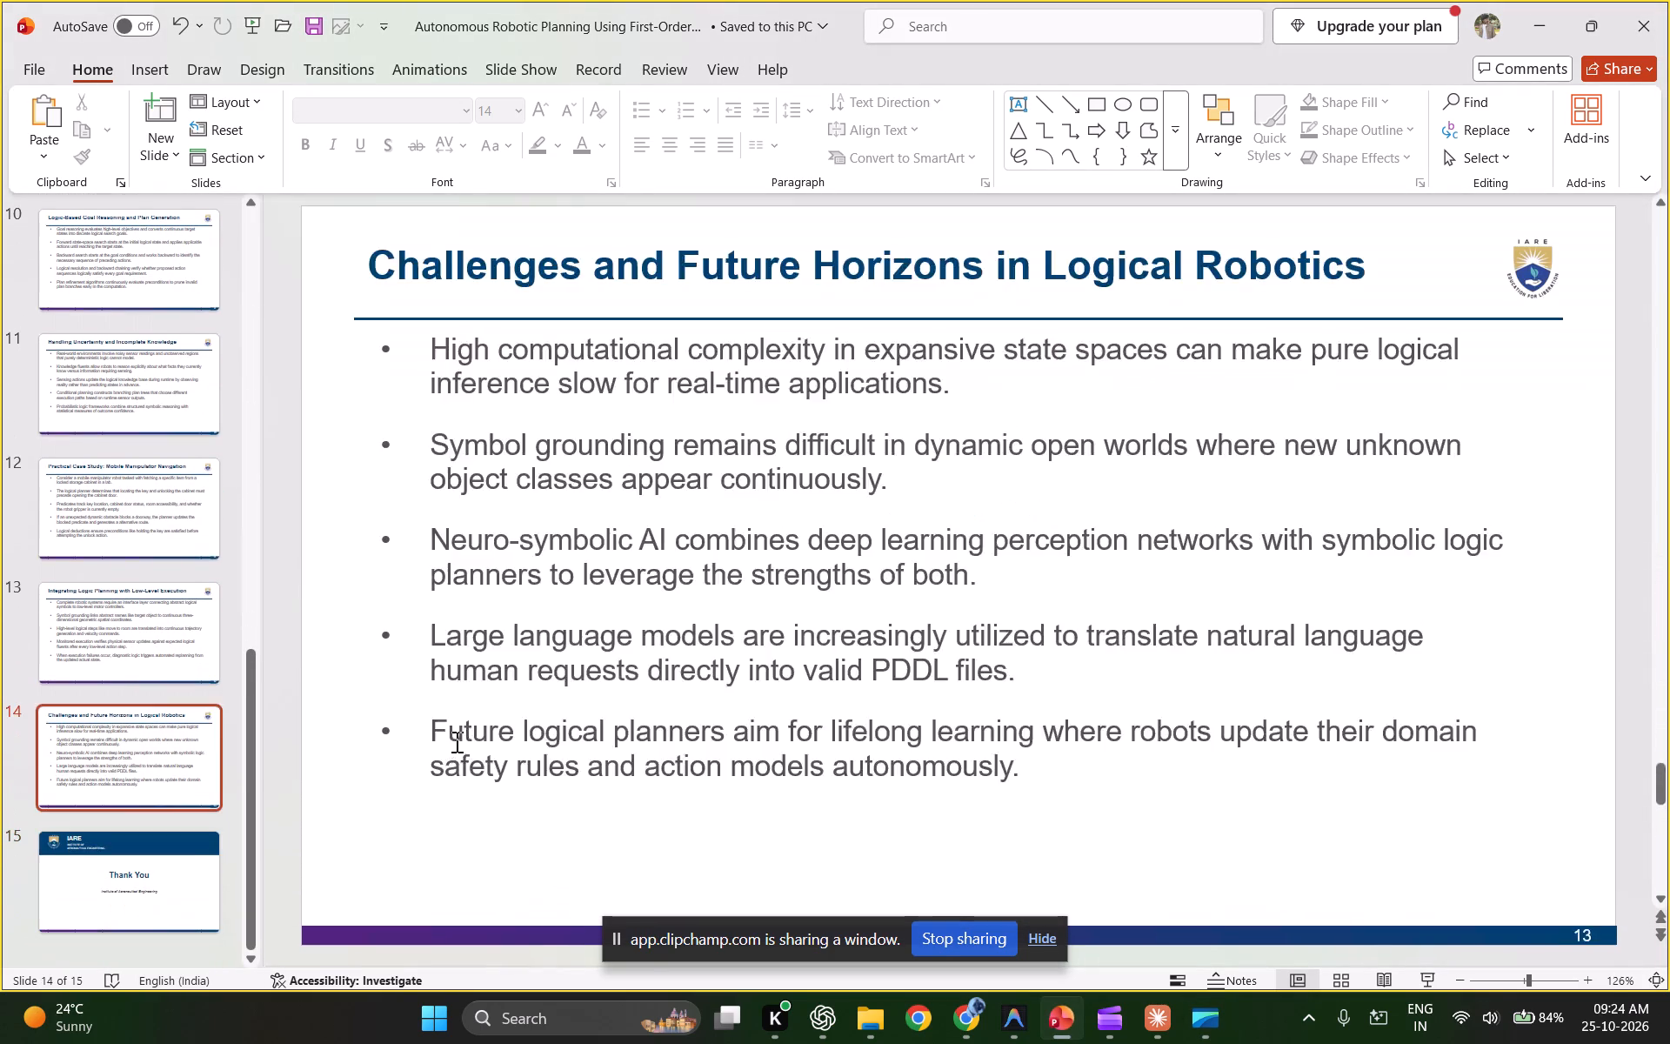
scroll(453, 740, "up", 5)
scroll(452, 739, "down", 7)
left_click(136, 746)
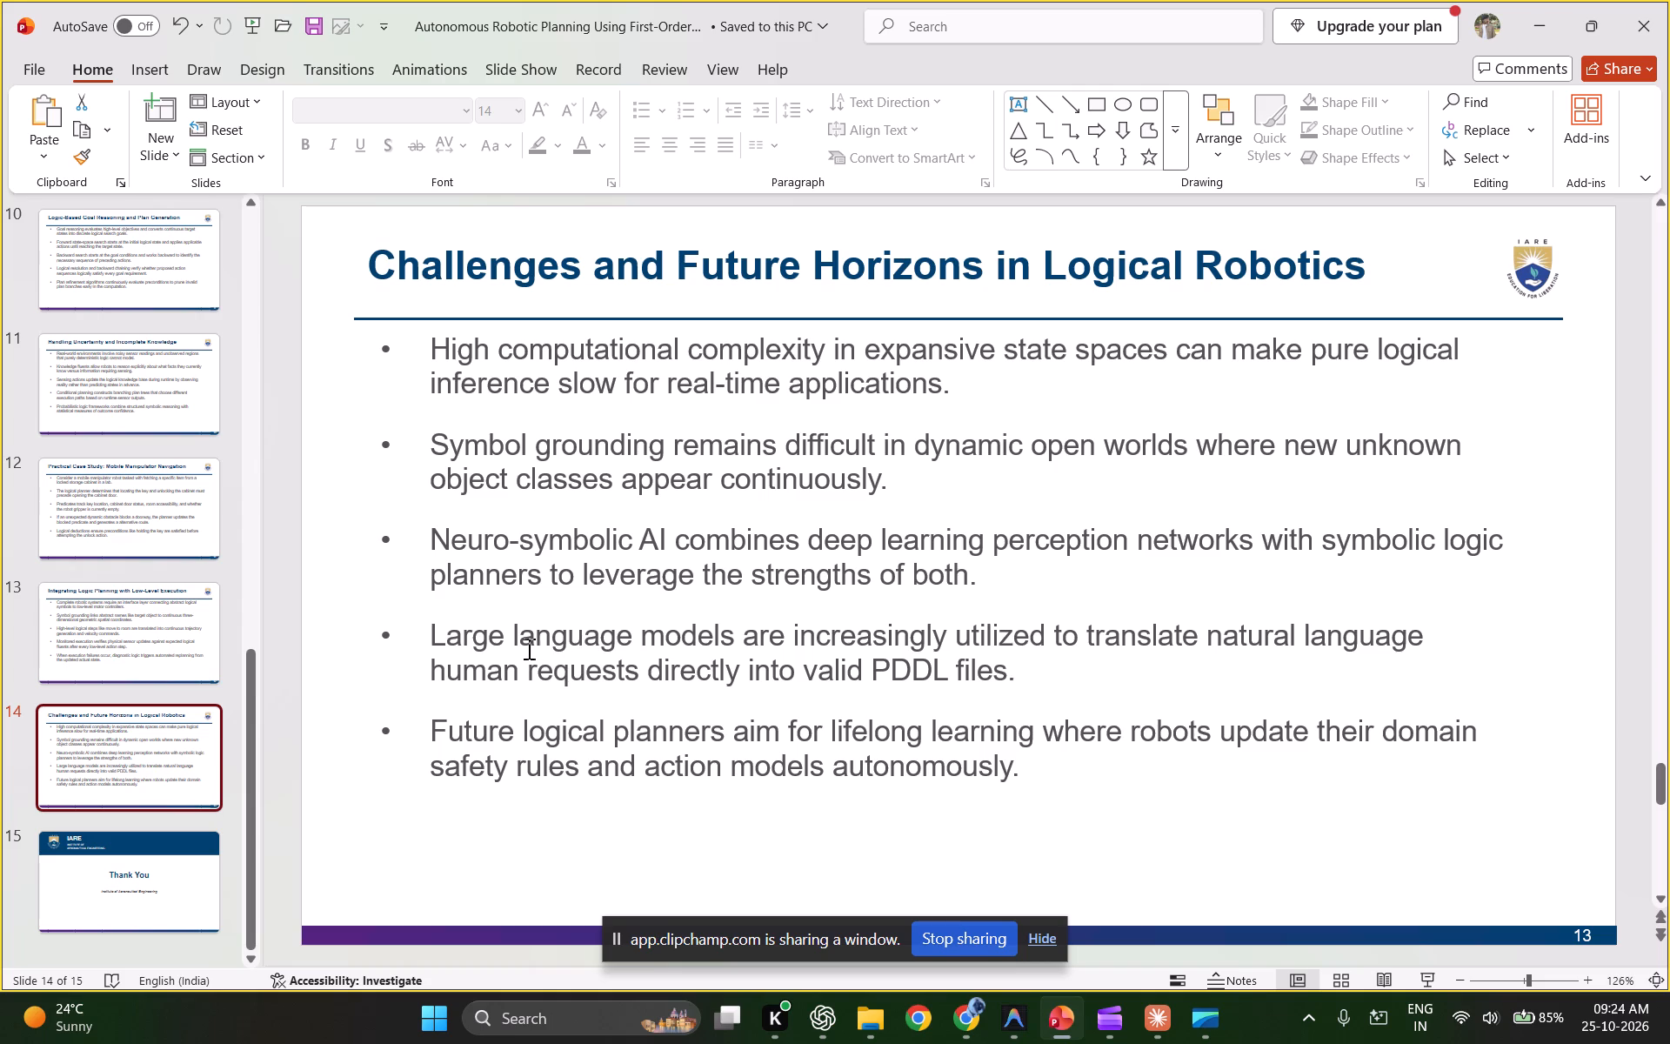
Present the Integrating Logic Planning with Low-Level Execution slide, followed by Practical Case Study: Mobile Manipulator Navigation.
left_click(158, 638)
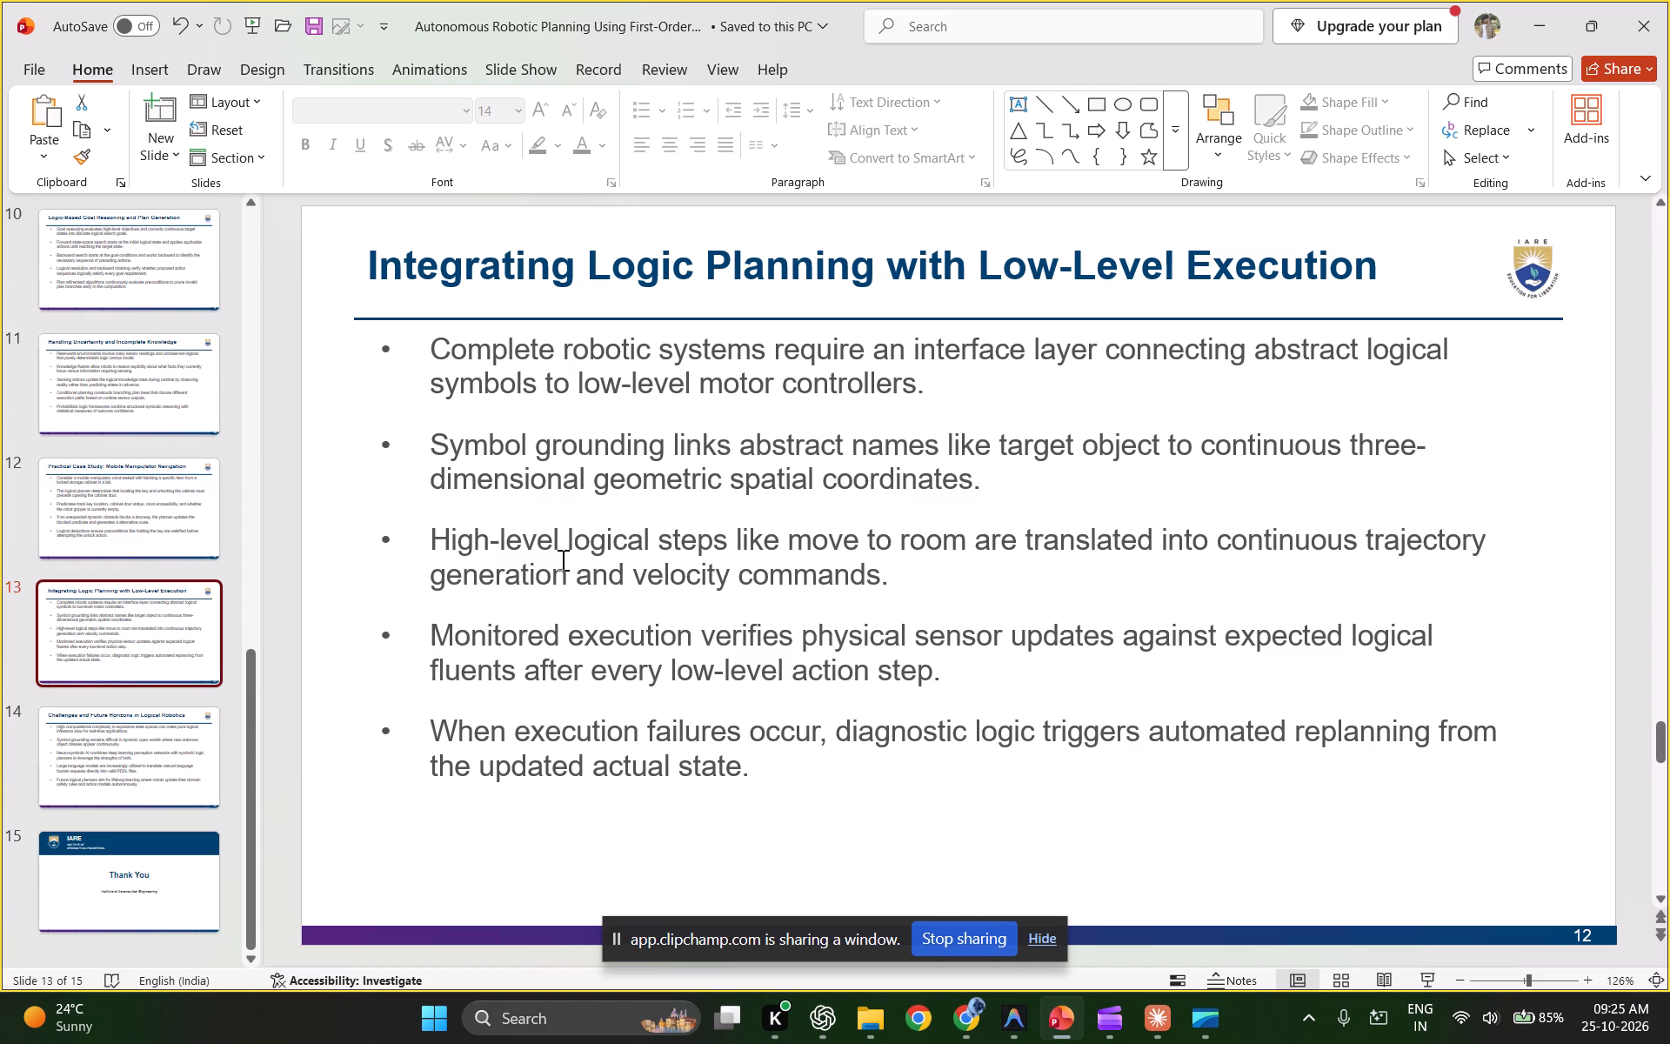
left_click(204, 499)
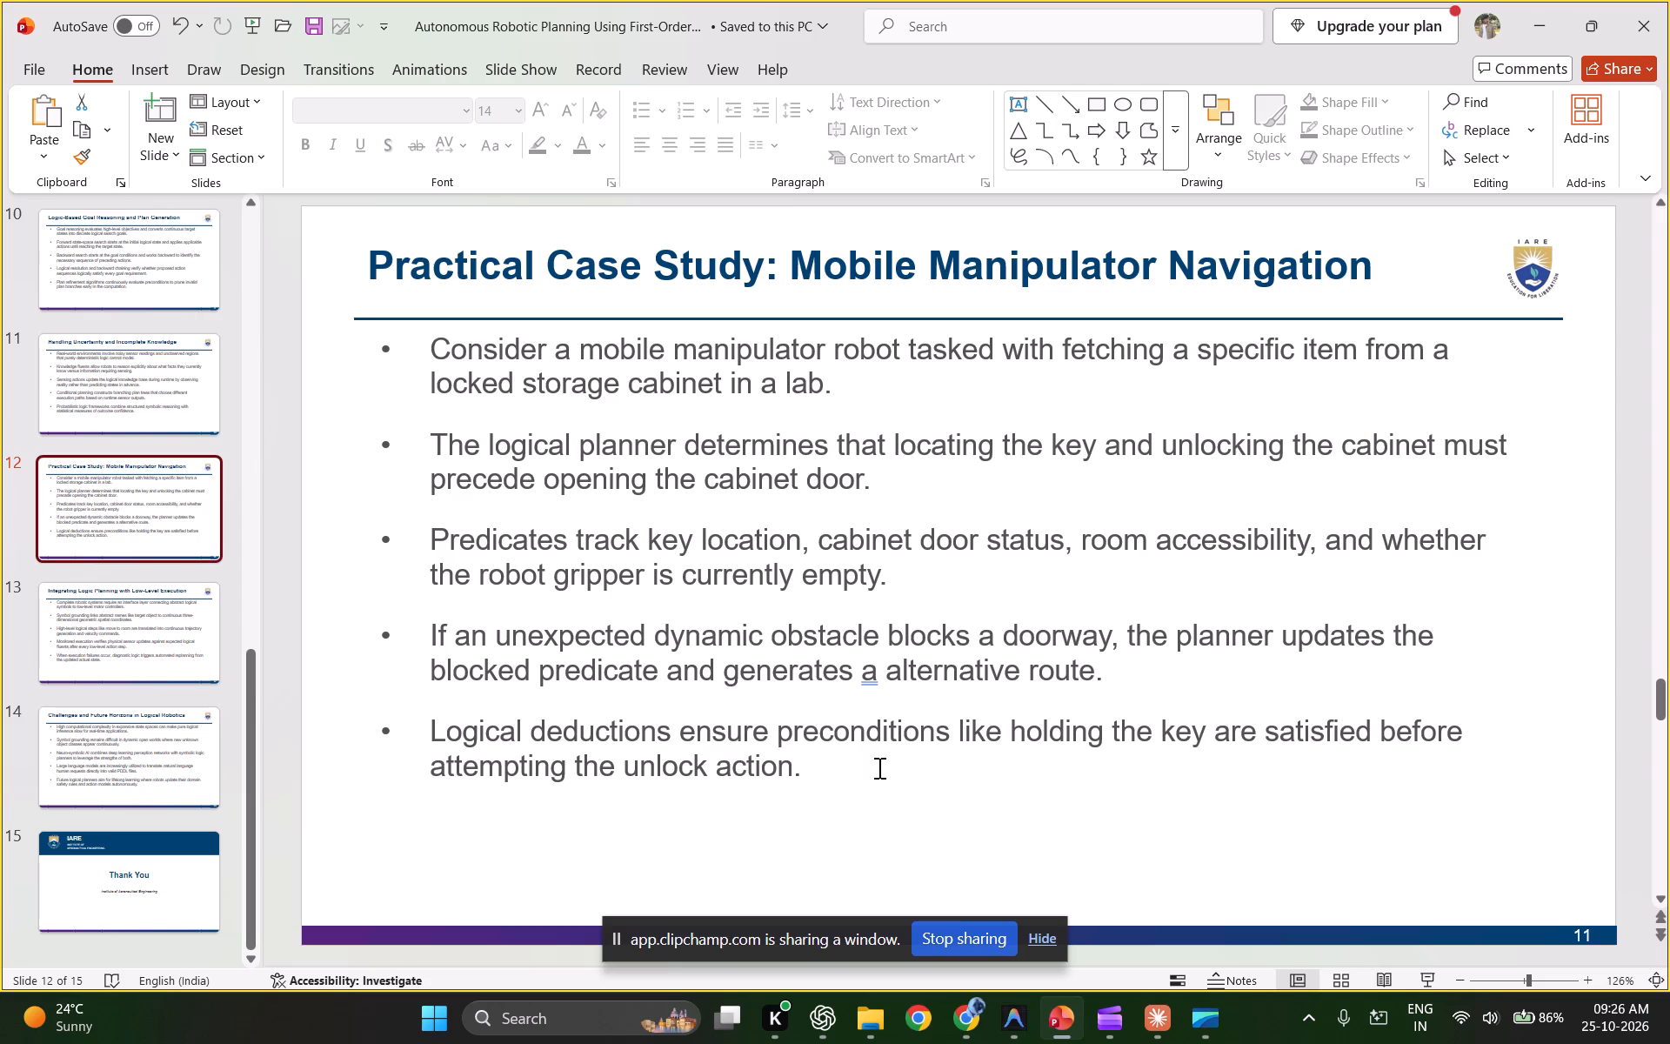
Check the recording in Clipchamp, return to PowerPoint and present the Handling Uncertainty and Incomplete Knowledge slide.
left_click(1131, 1041)
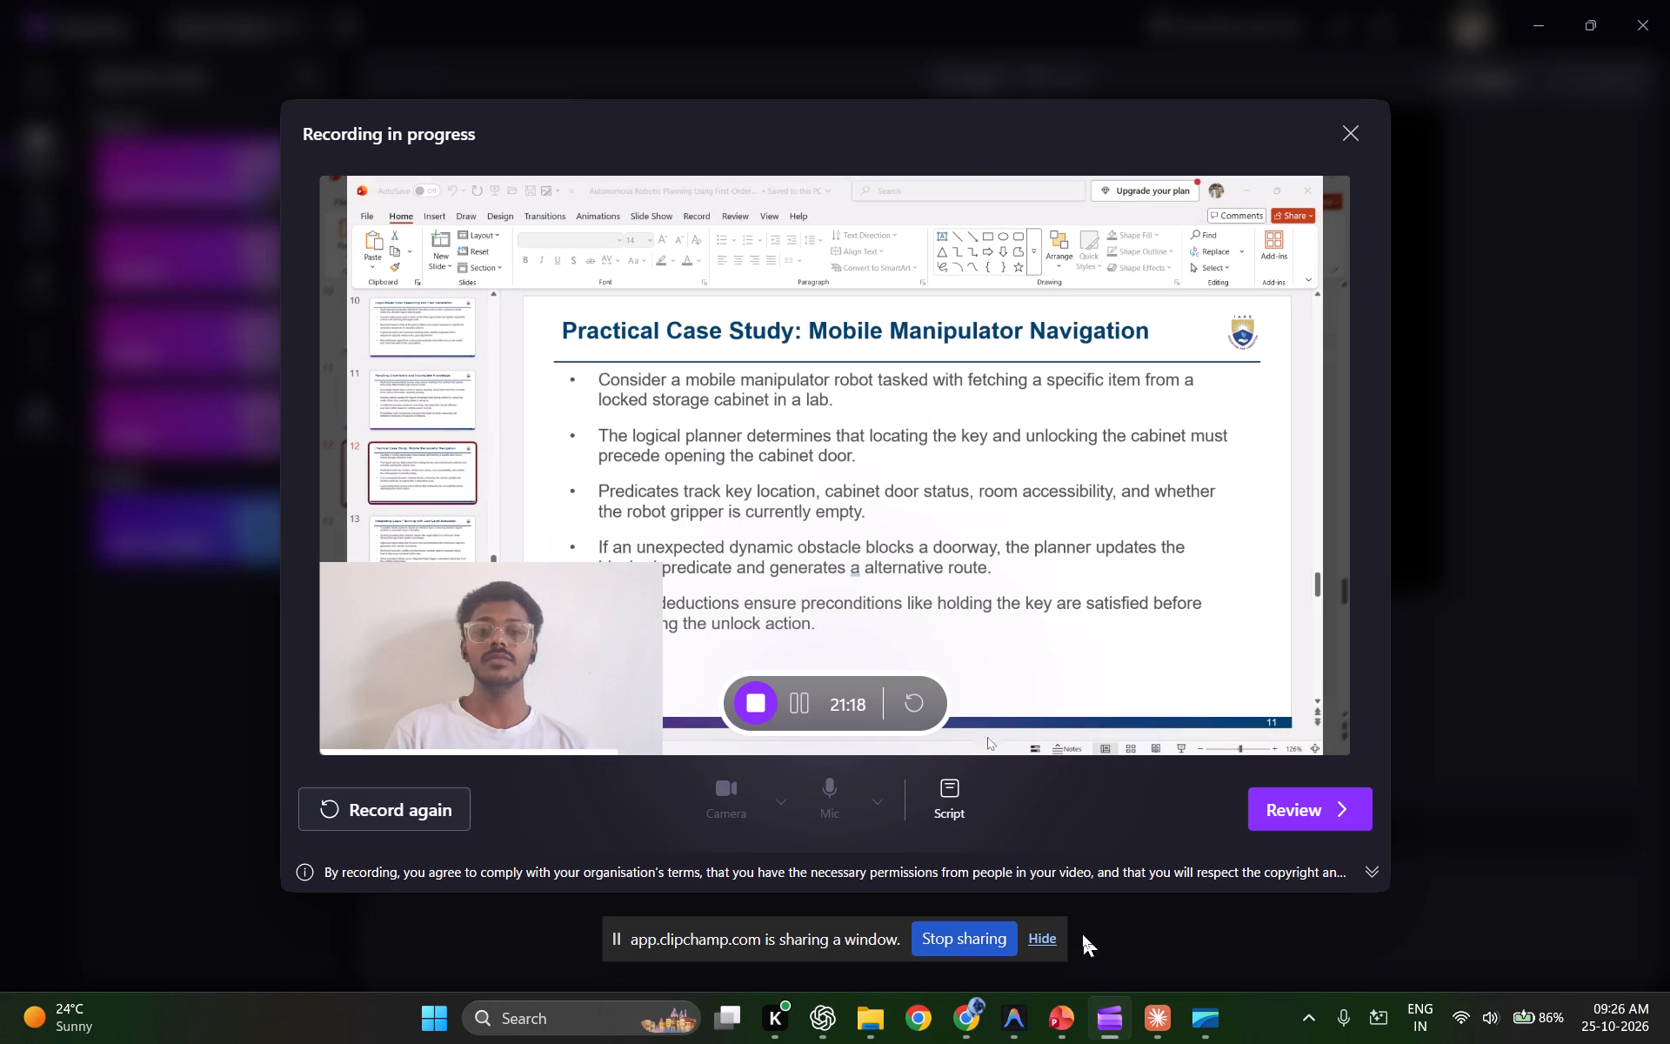
left_click(1050, 1019)
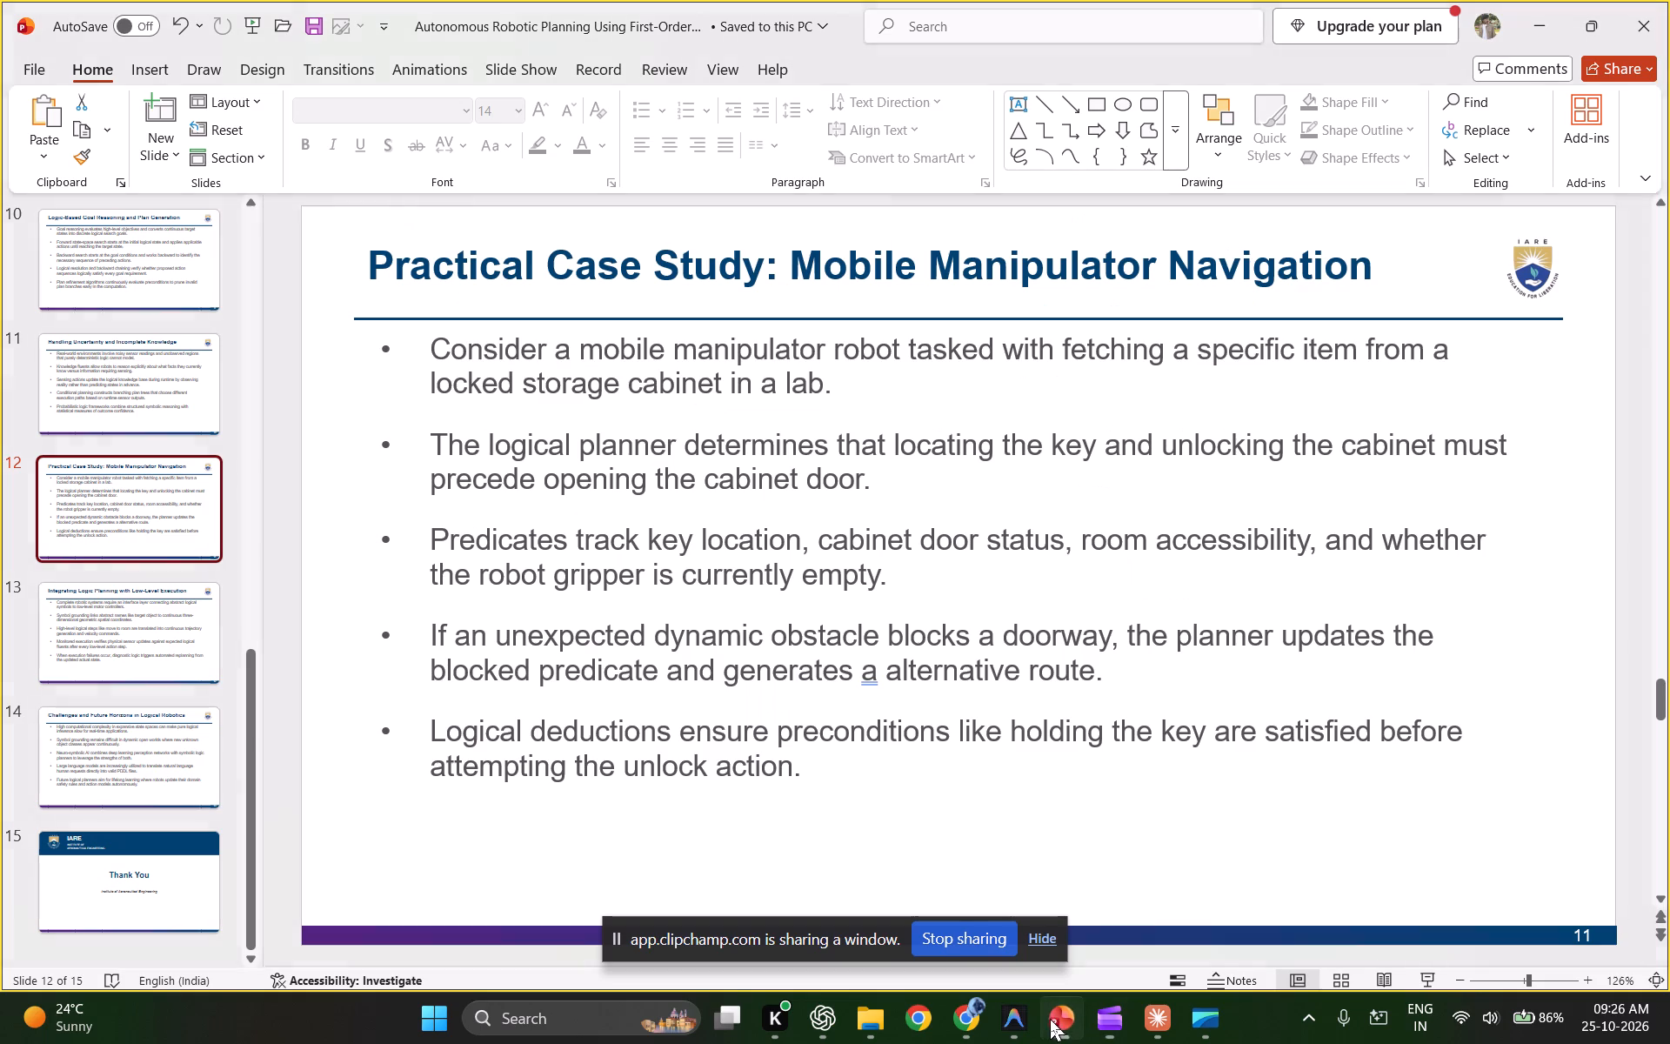
left_click(170, 404)
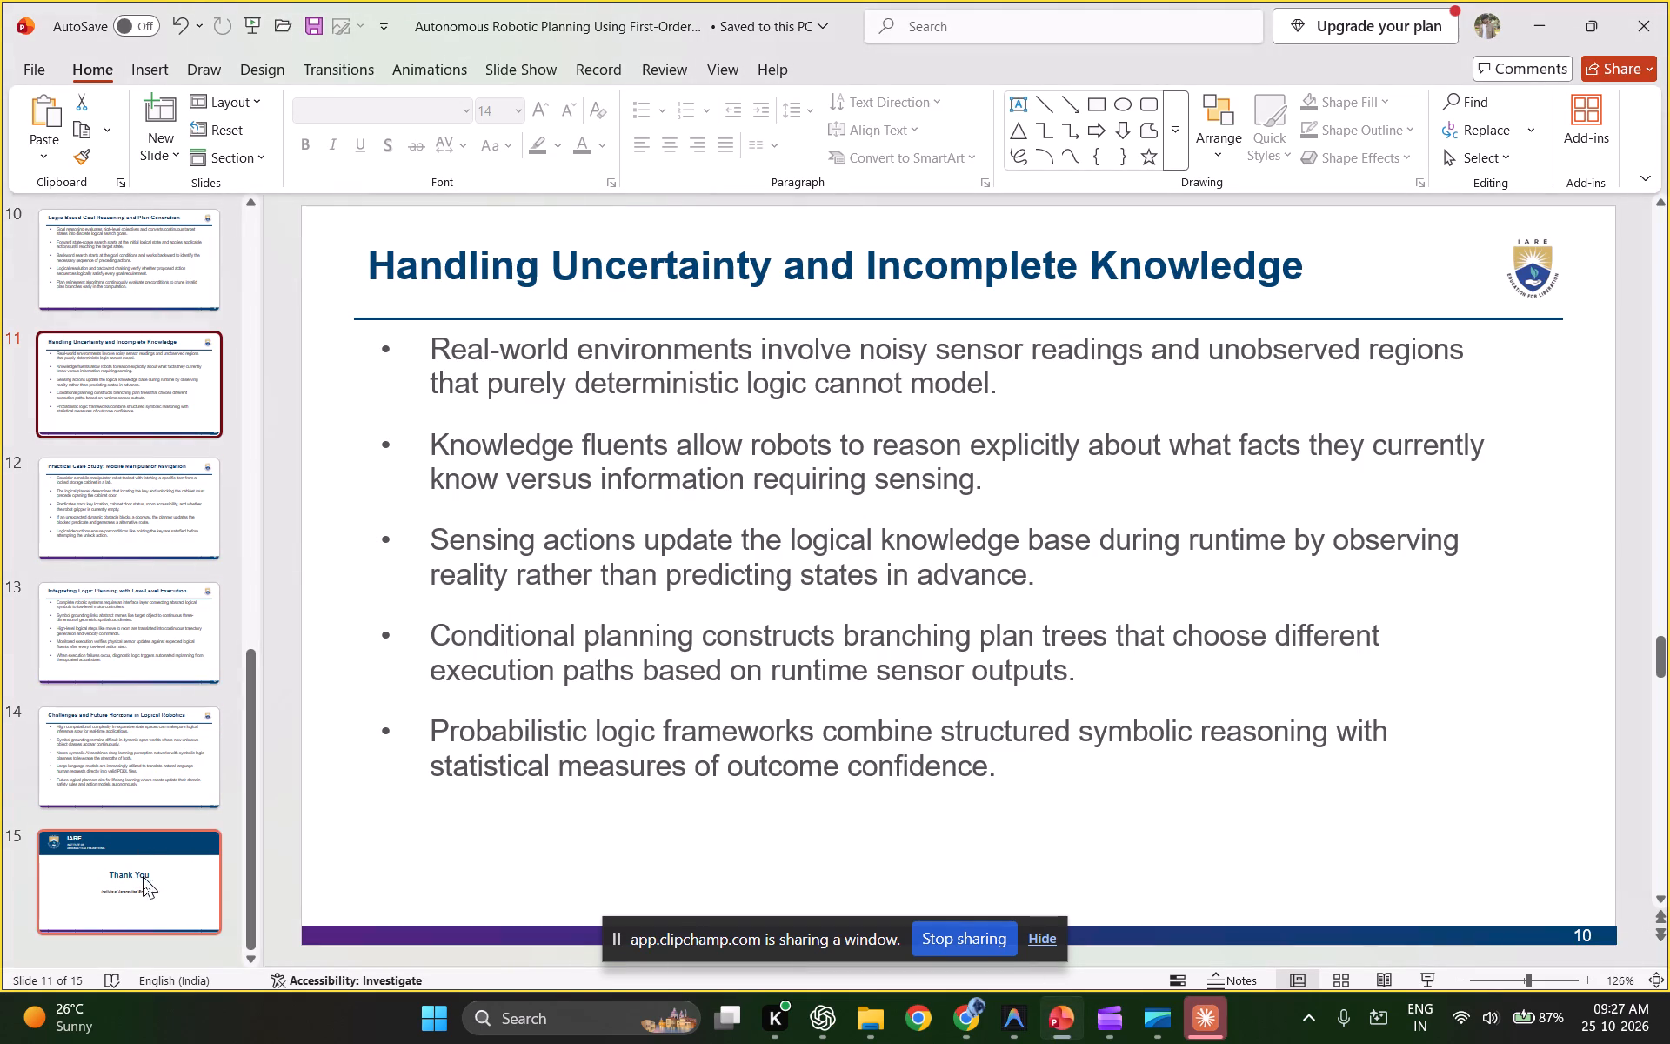
left_click(145, 884)
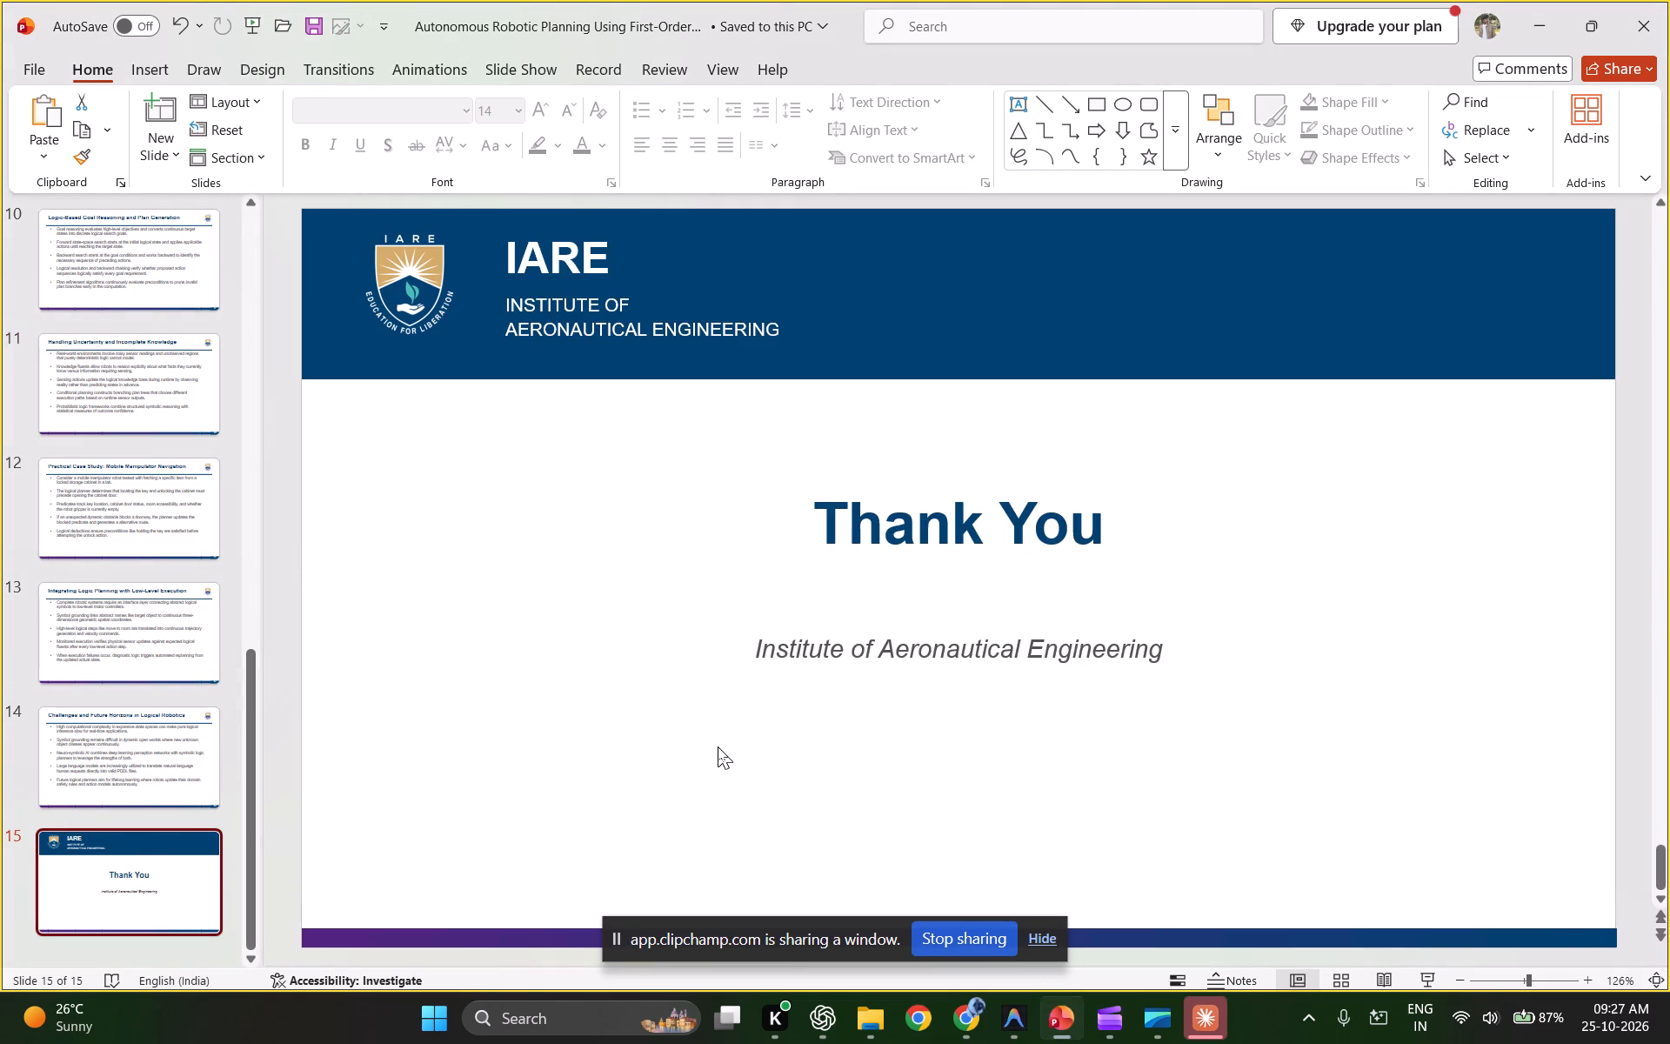
Switch to Clipchamp and stop the presentation recording.
left_click(1117, 1016)
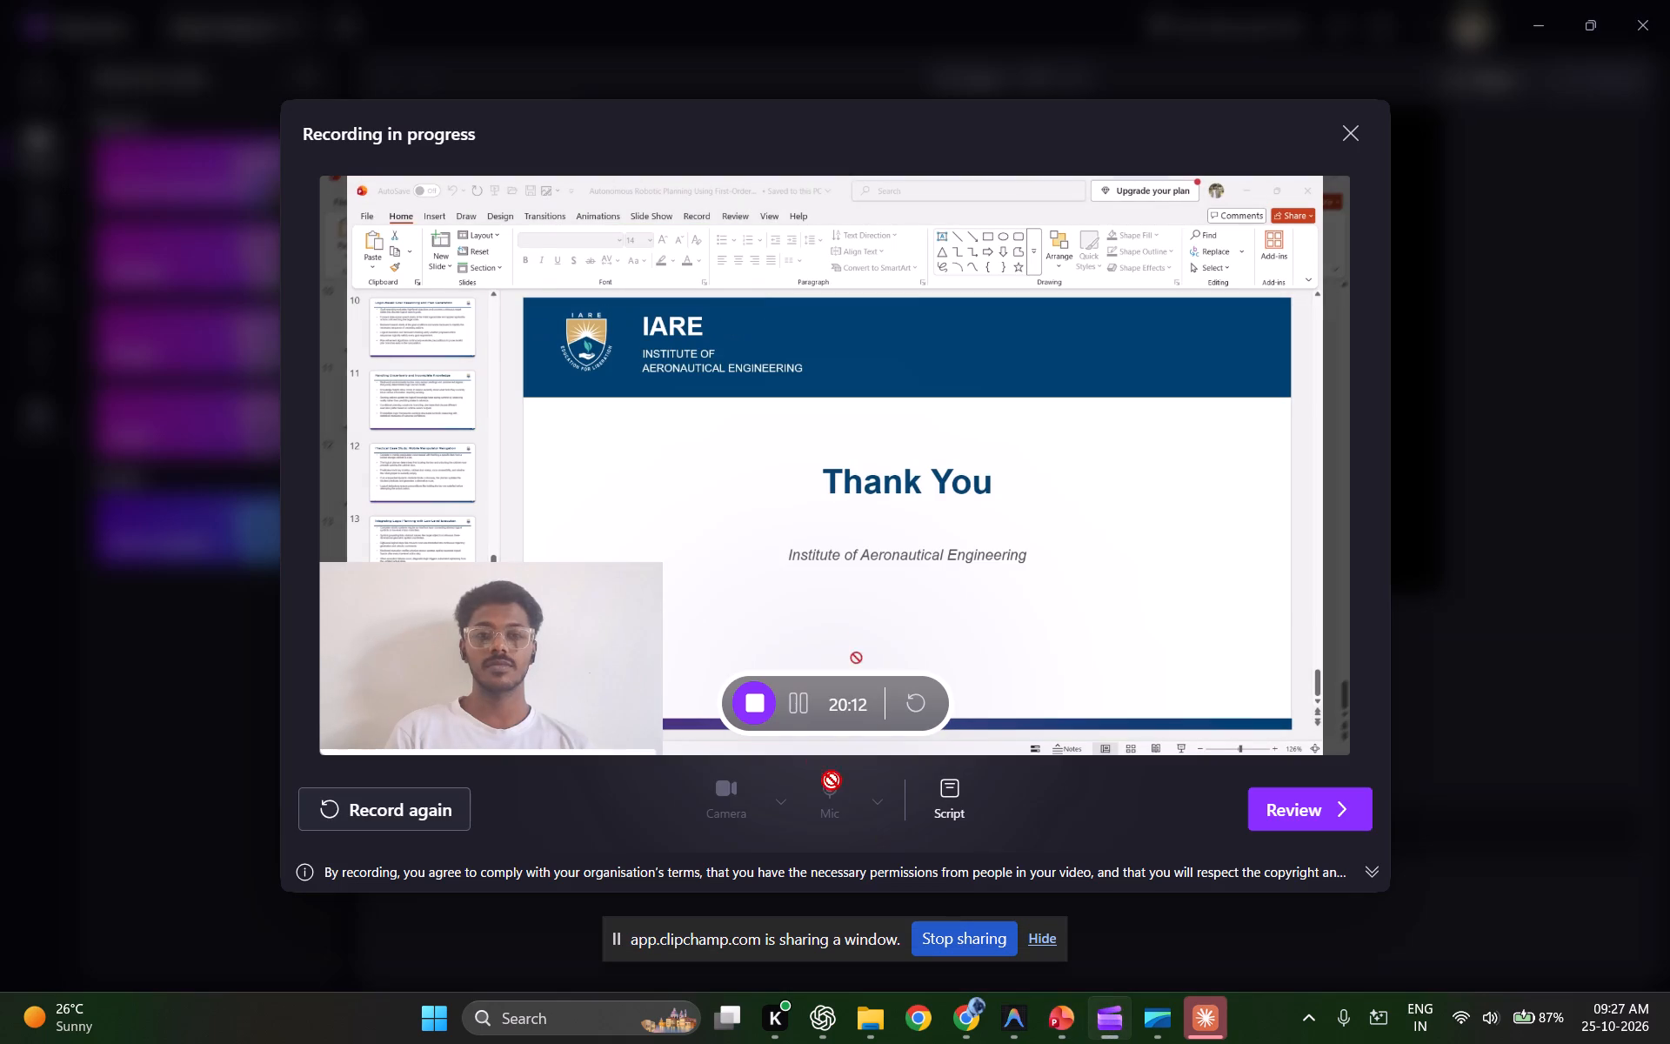
left_click(738, 700)
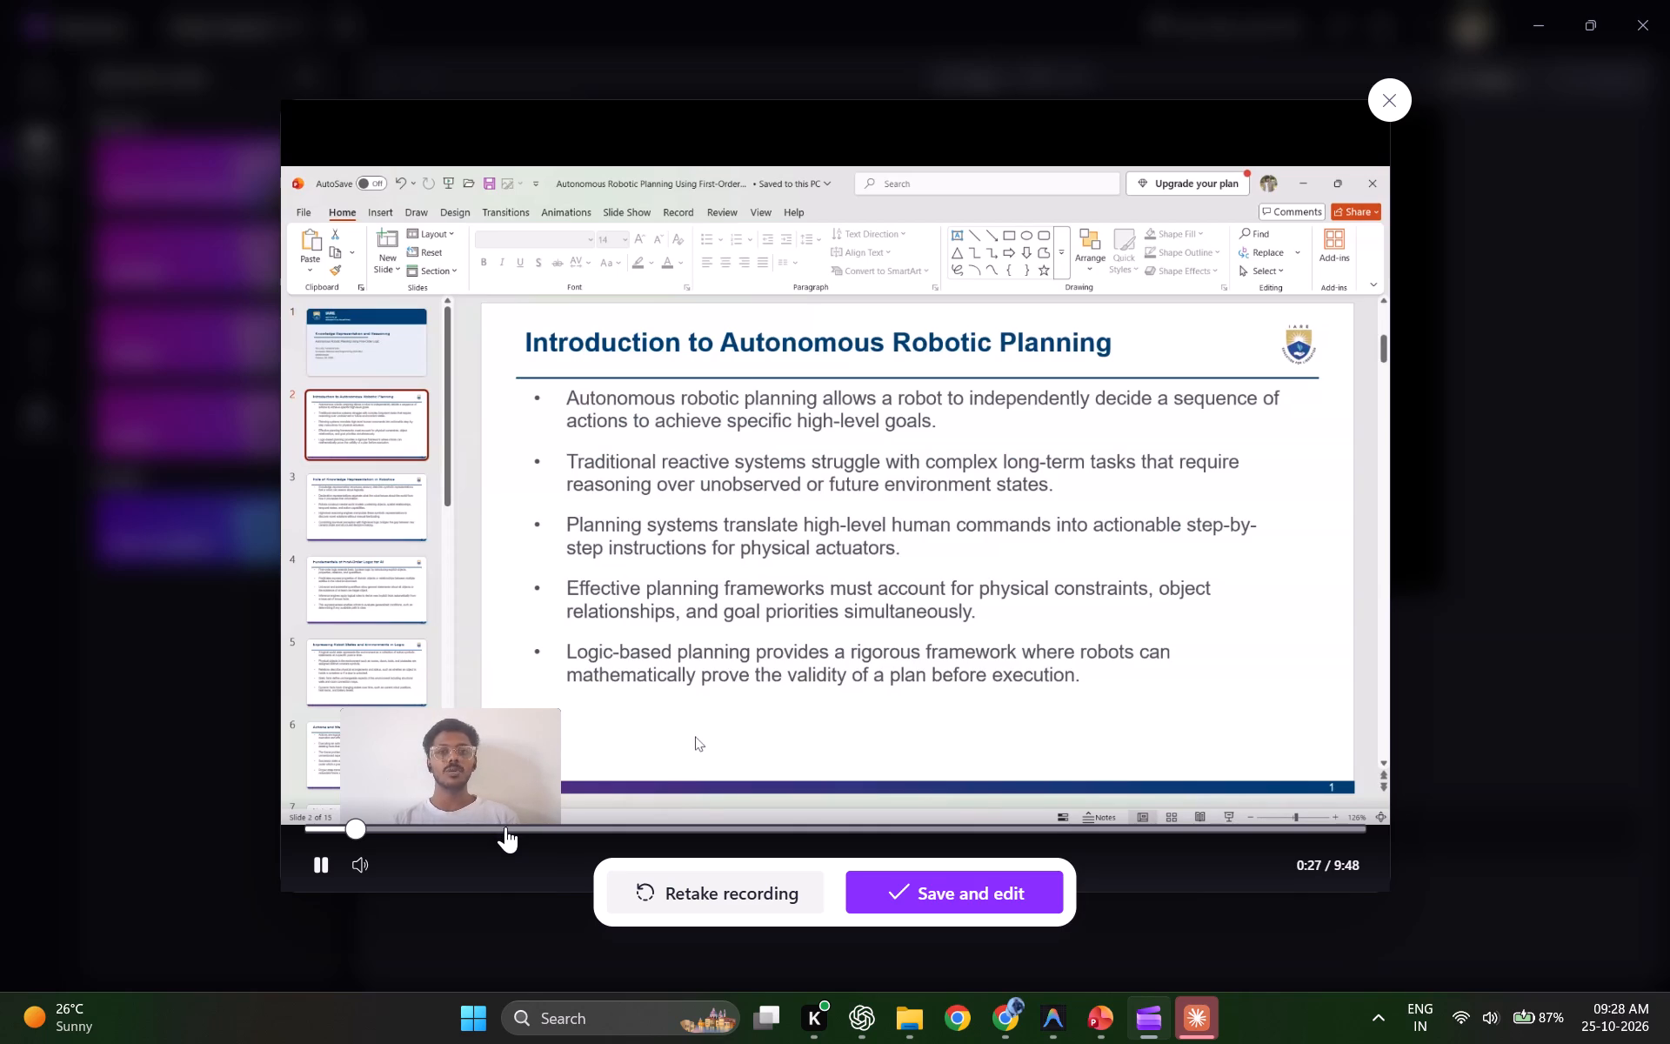
Spot-check later parts of the recording in the preview and save it to the project for editing.
left_click(997, 824)
left_click(1212, 818)
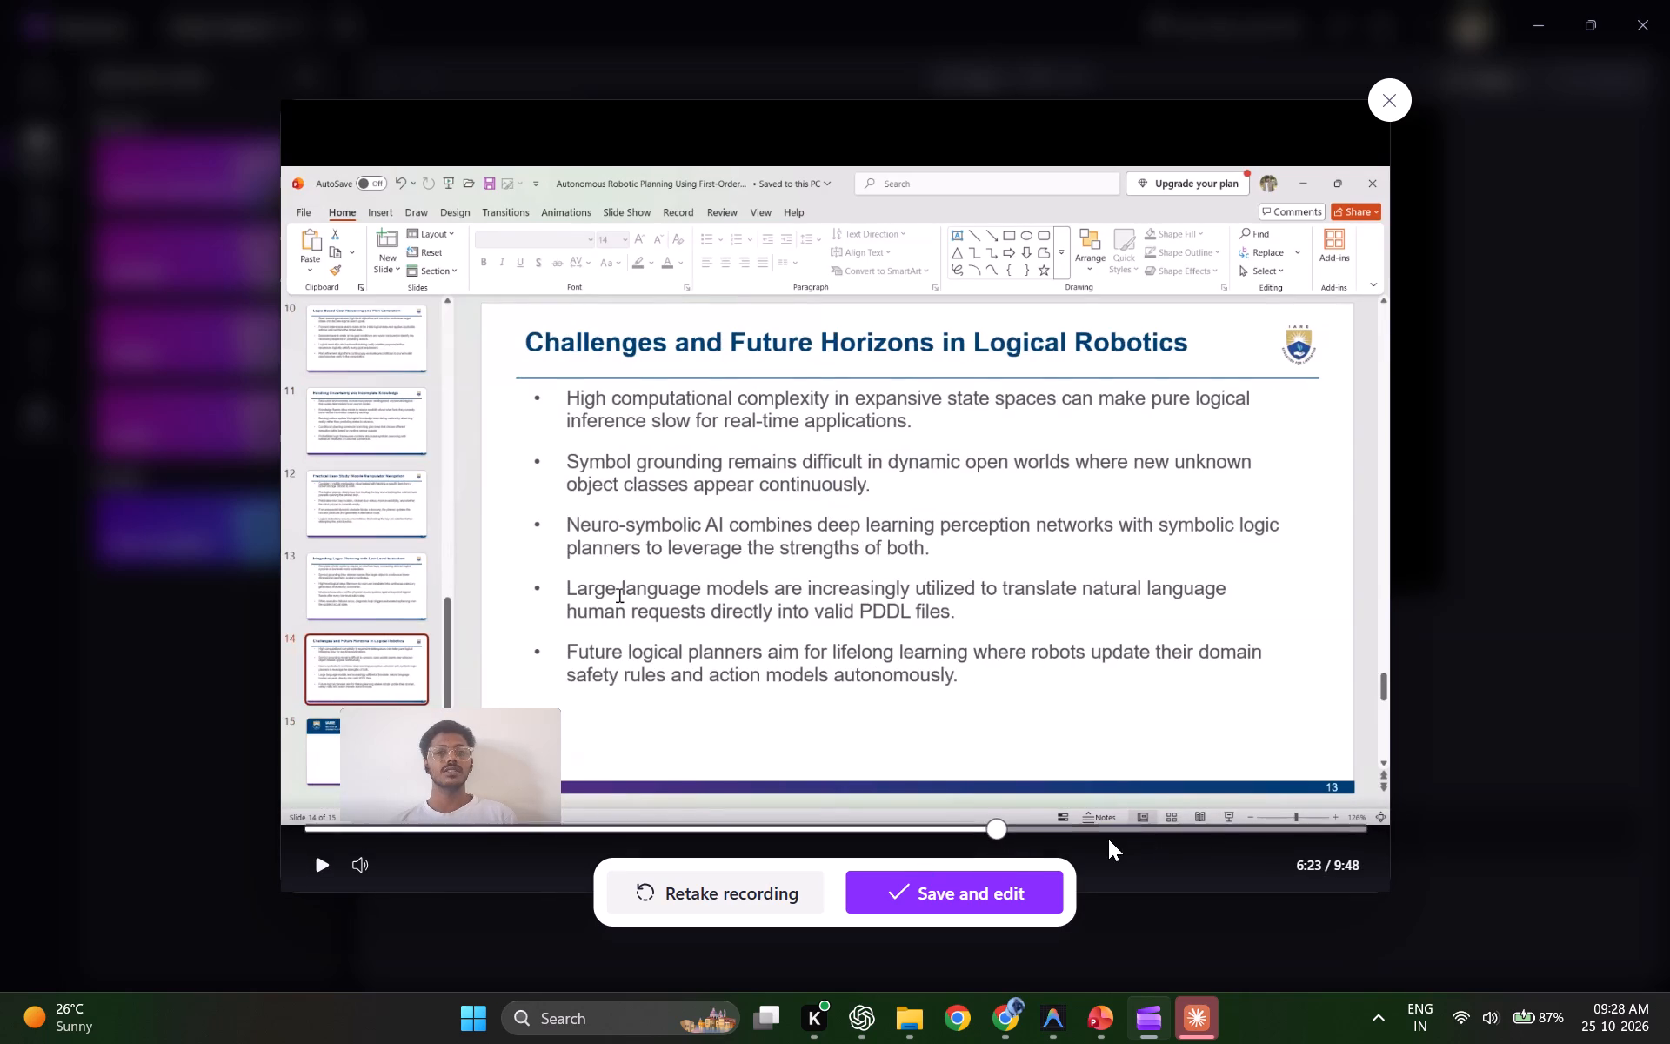
left_click(953, 907)
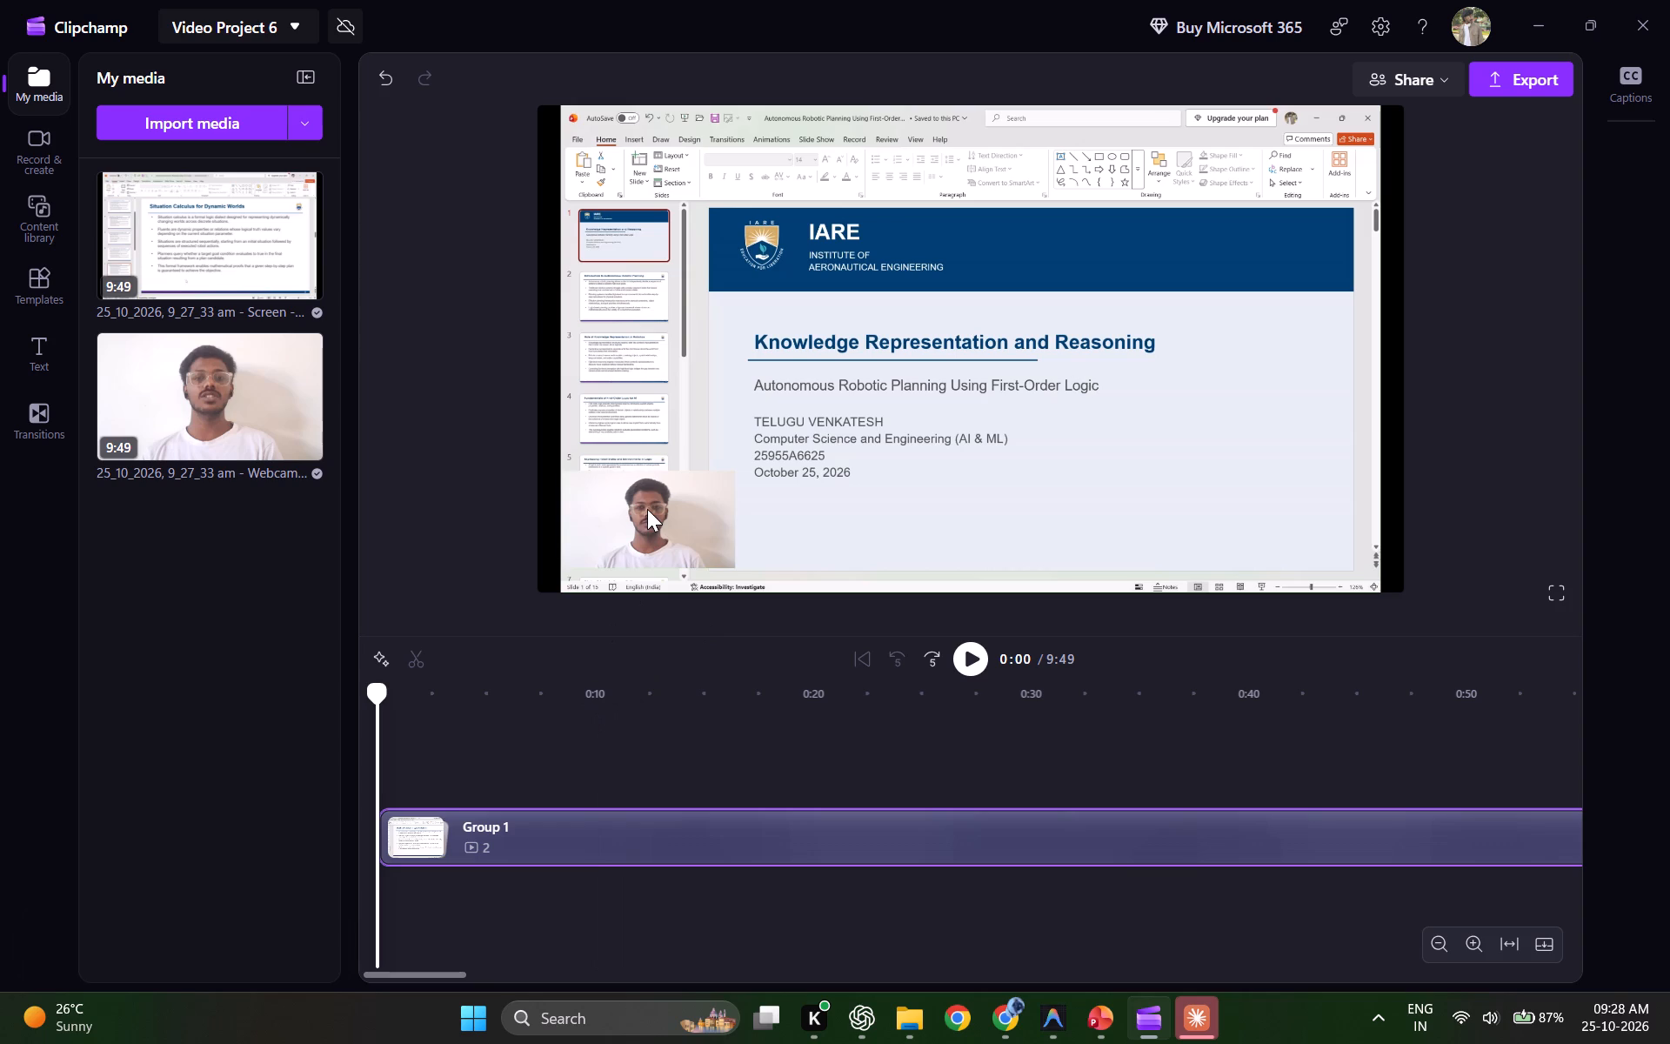
Move the webcam overlay slightly down and right within the lower-left corner of the video frame, and deselect it.
left_click(647, 509)
left_click_drag(650, 514, 654, 534)
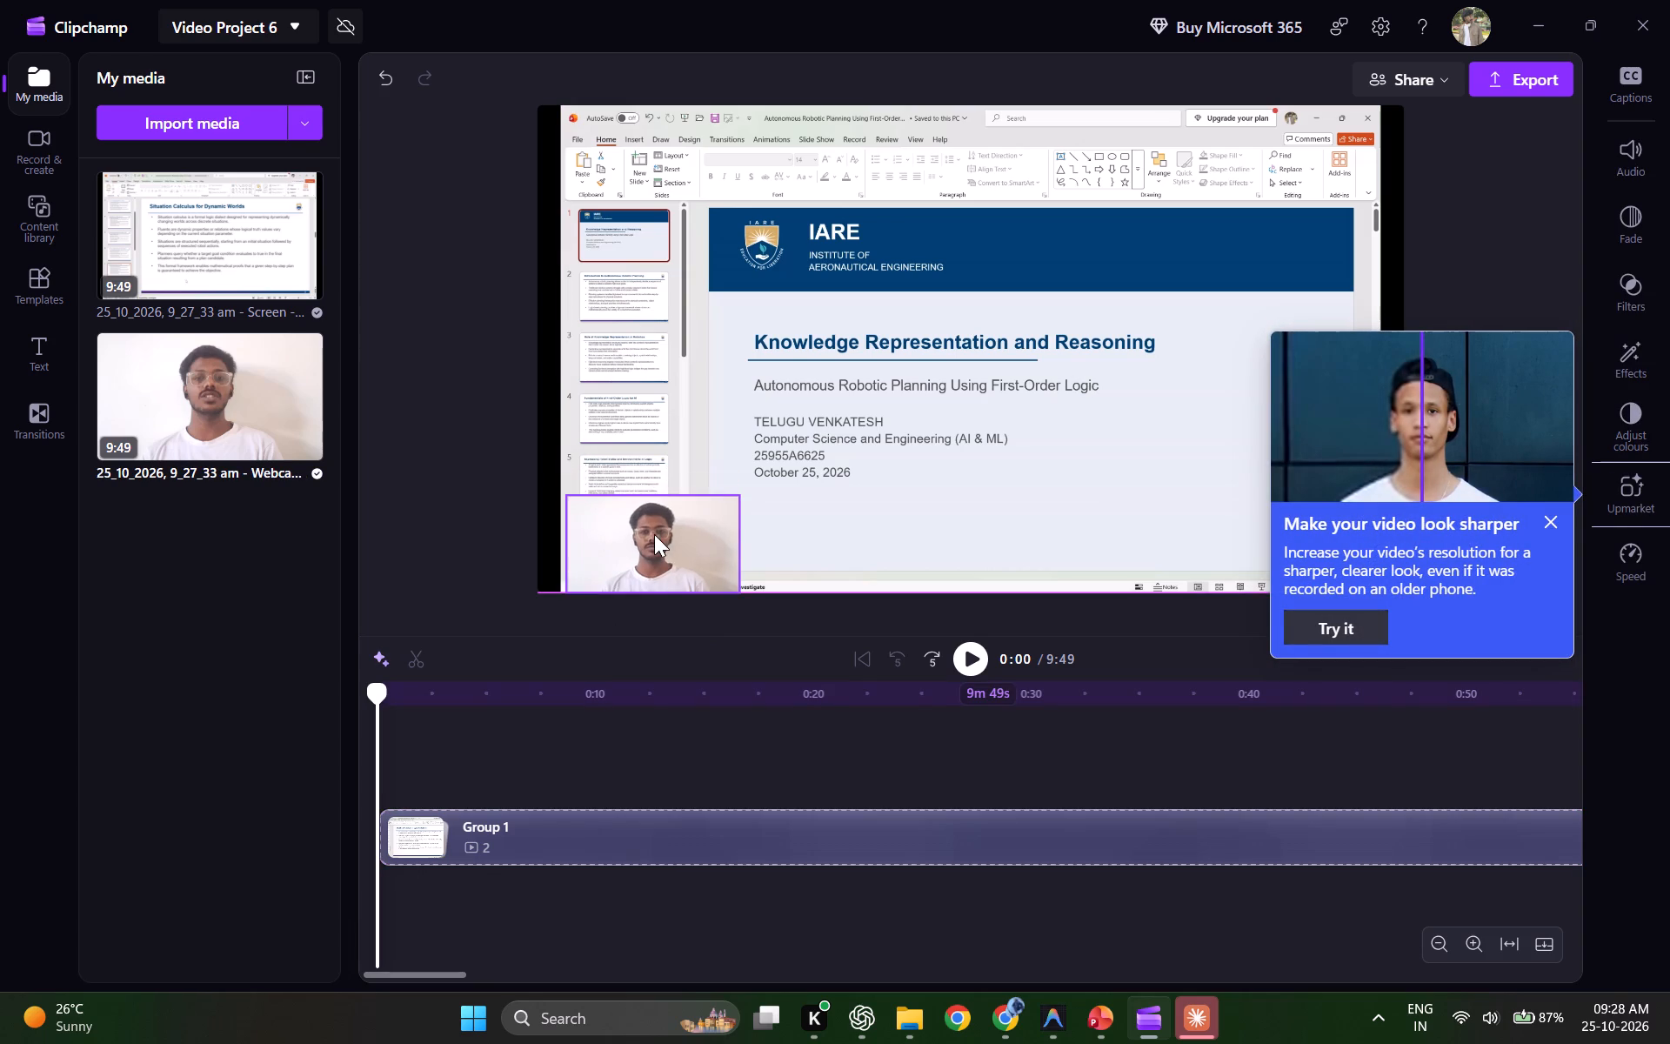
left_click_drag(654, 534, 657, 533)
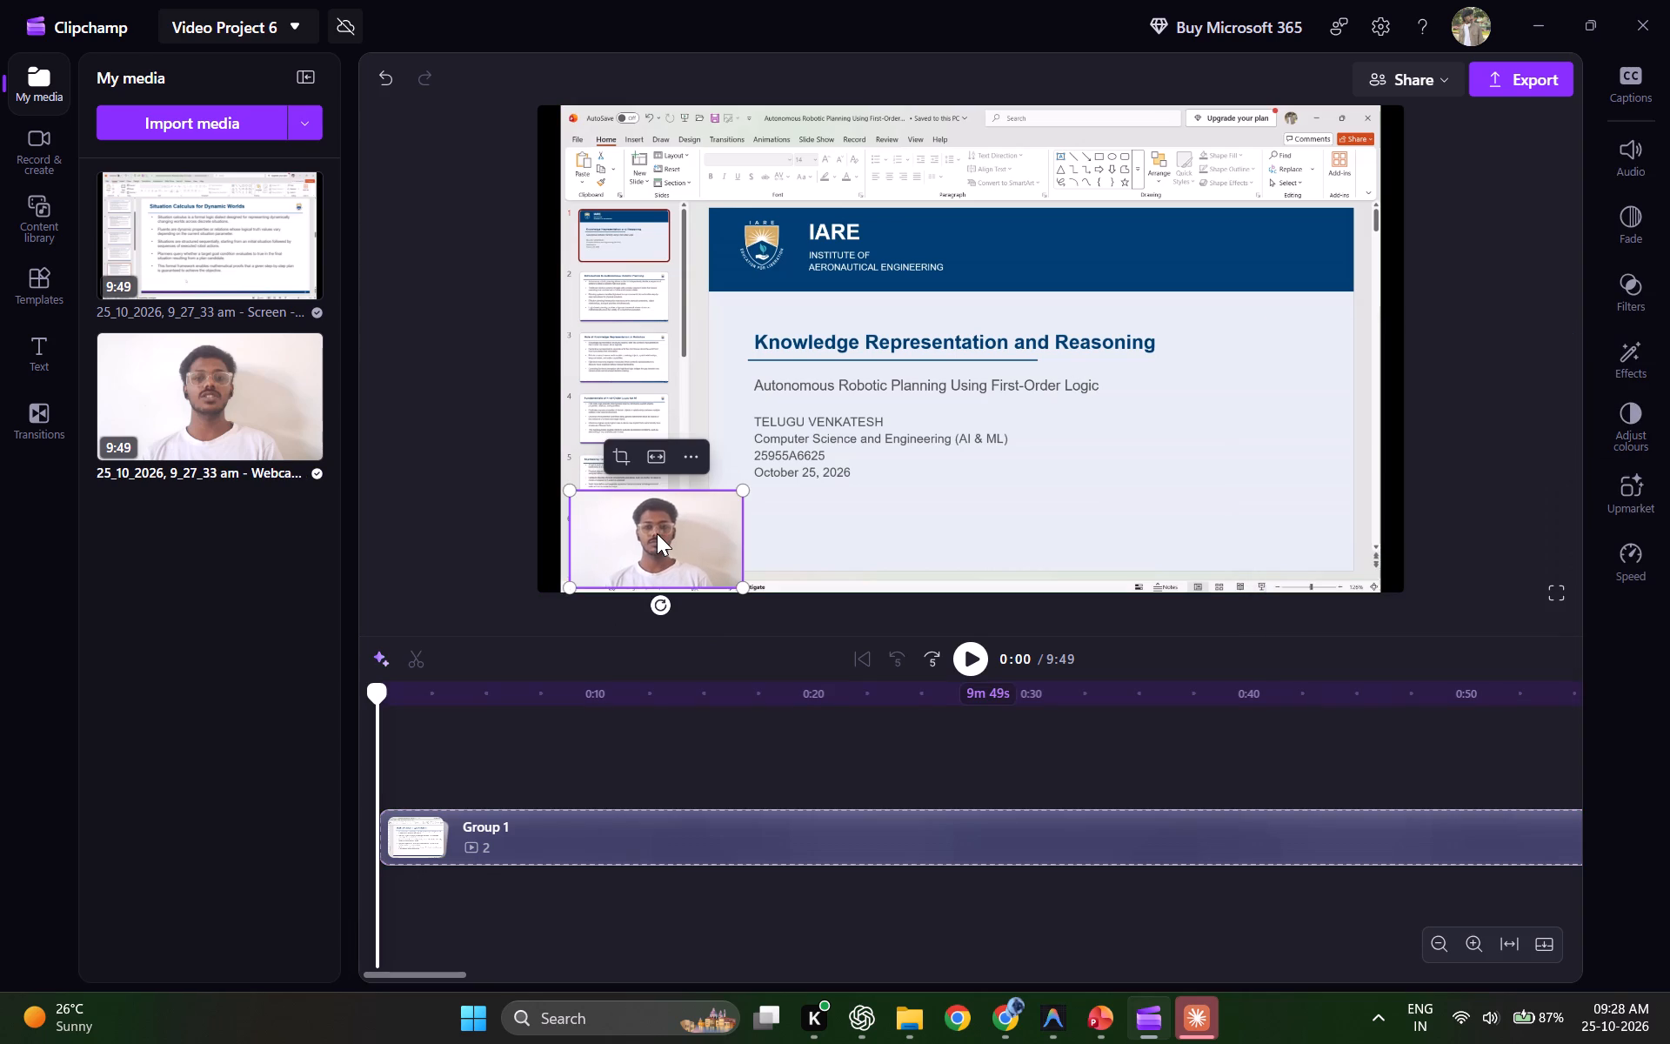
left_click(799, 649)
left_click(433, 569)
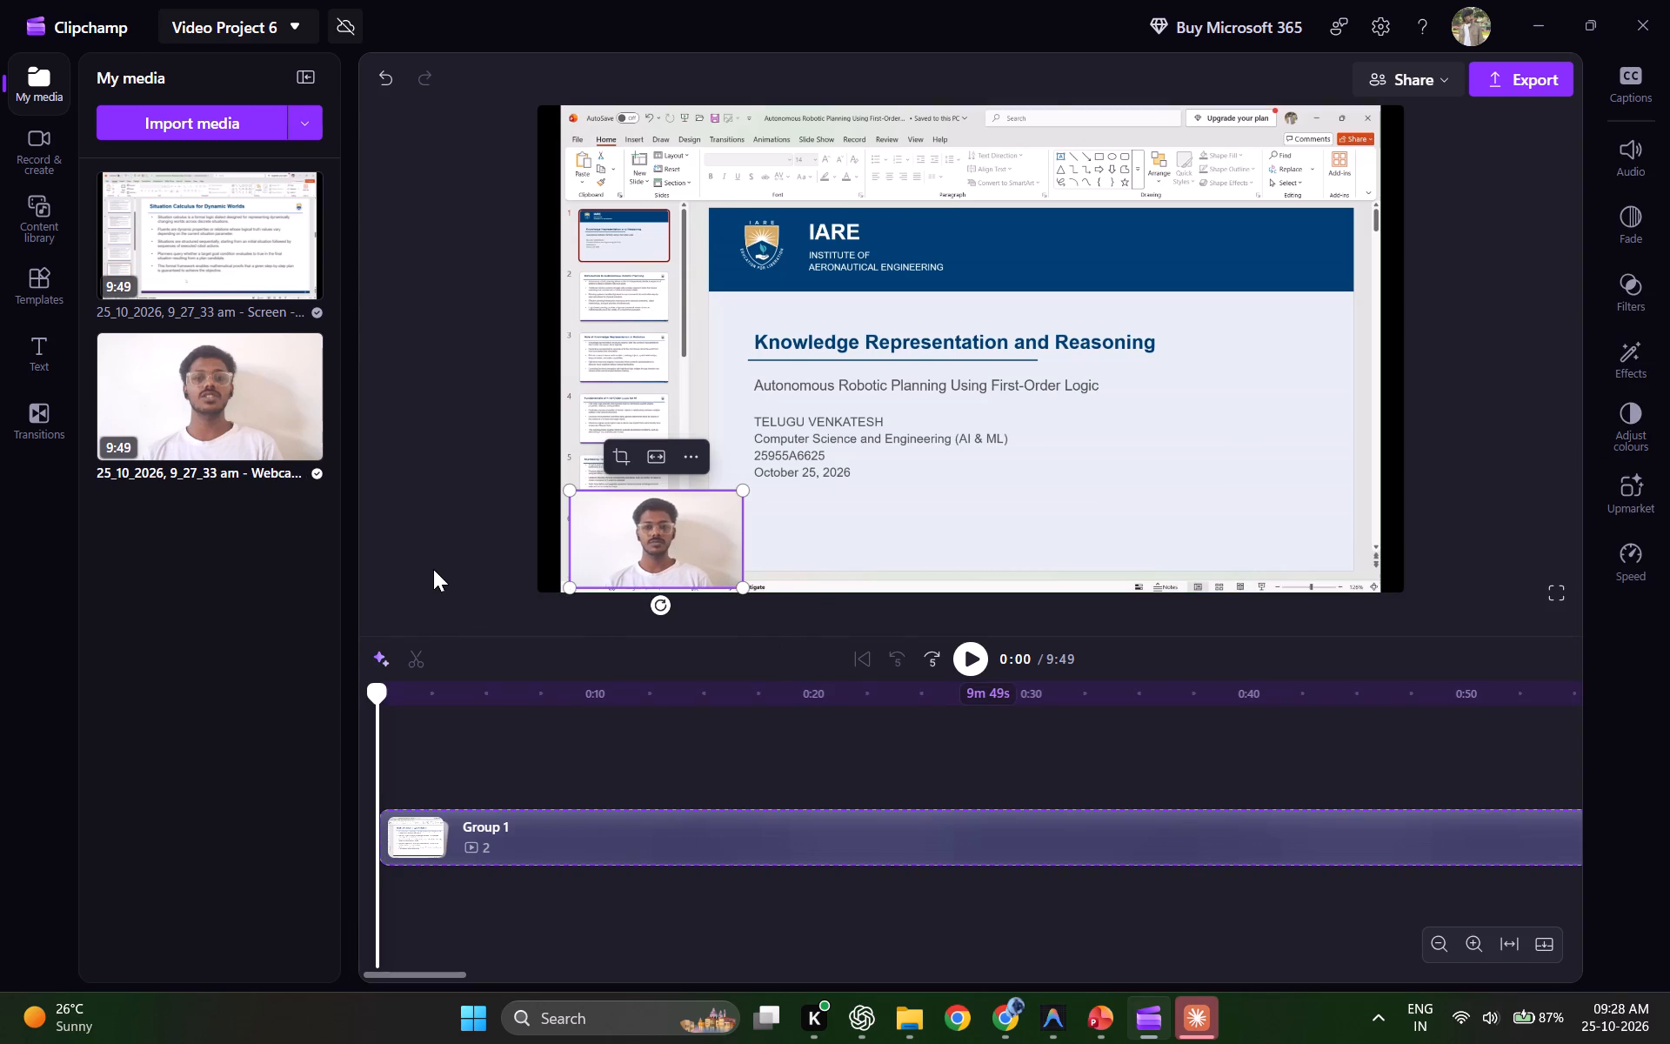
left_click(598, 569)
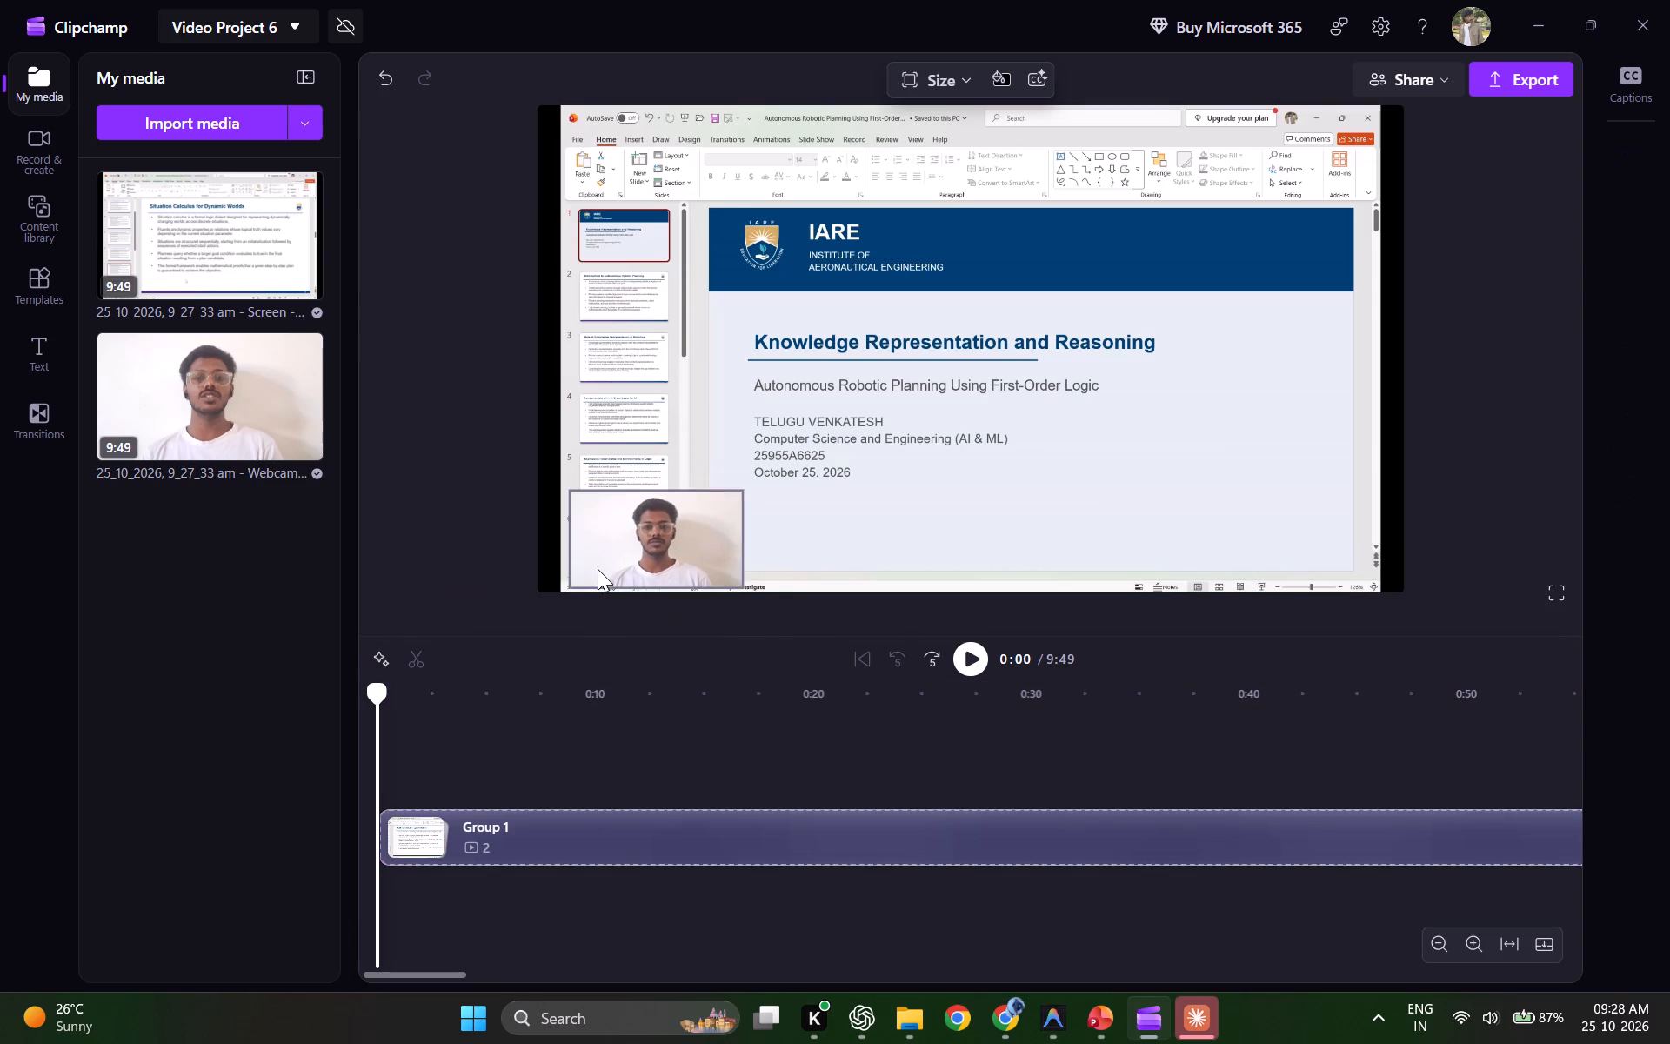
left_click(412, 568)
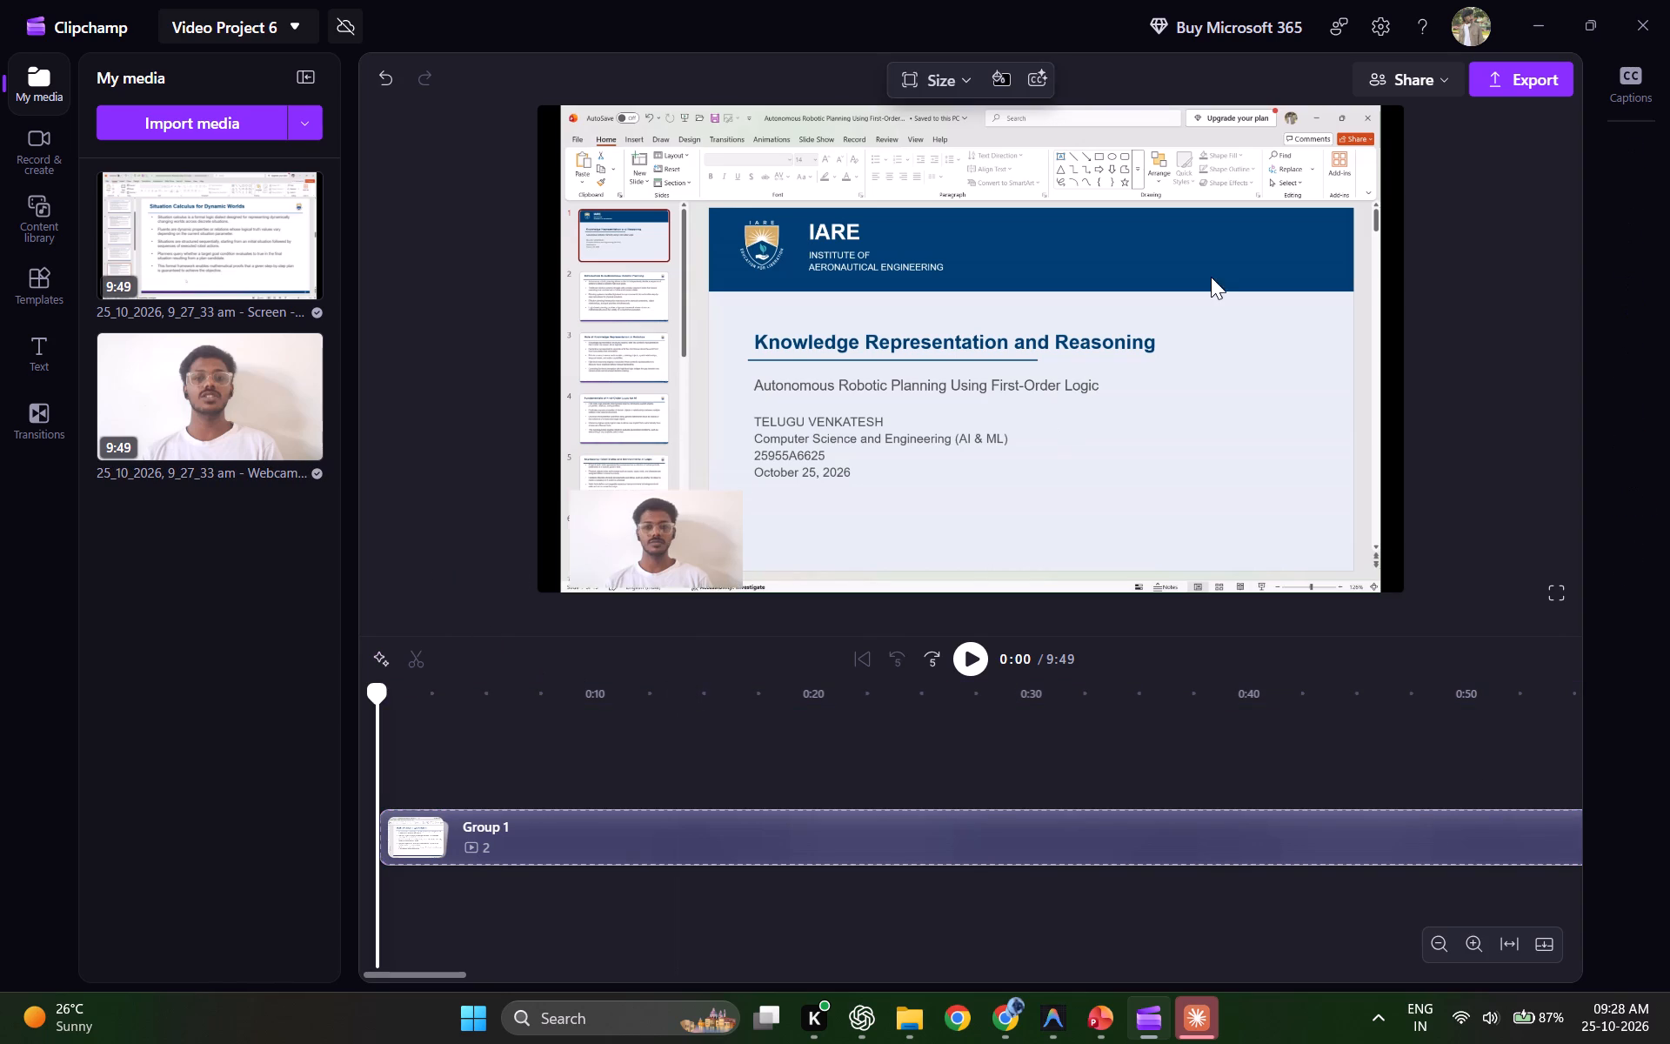
Export the video with the file name KRR VIDEO.
left_click(1507, 89)
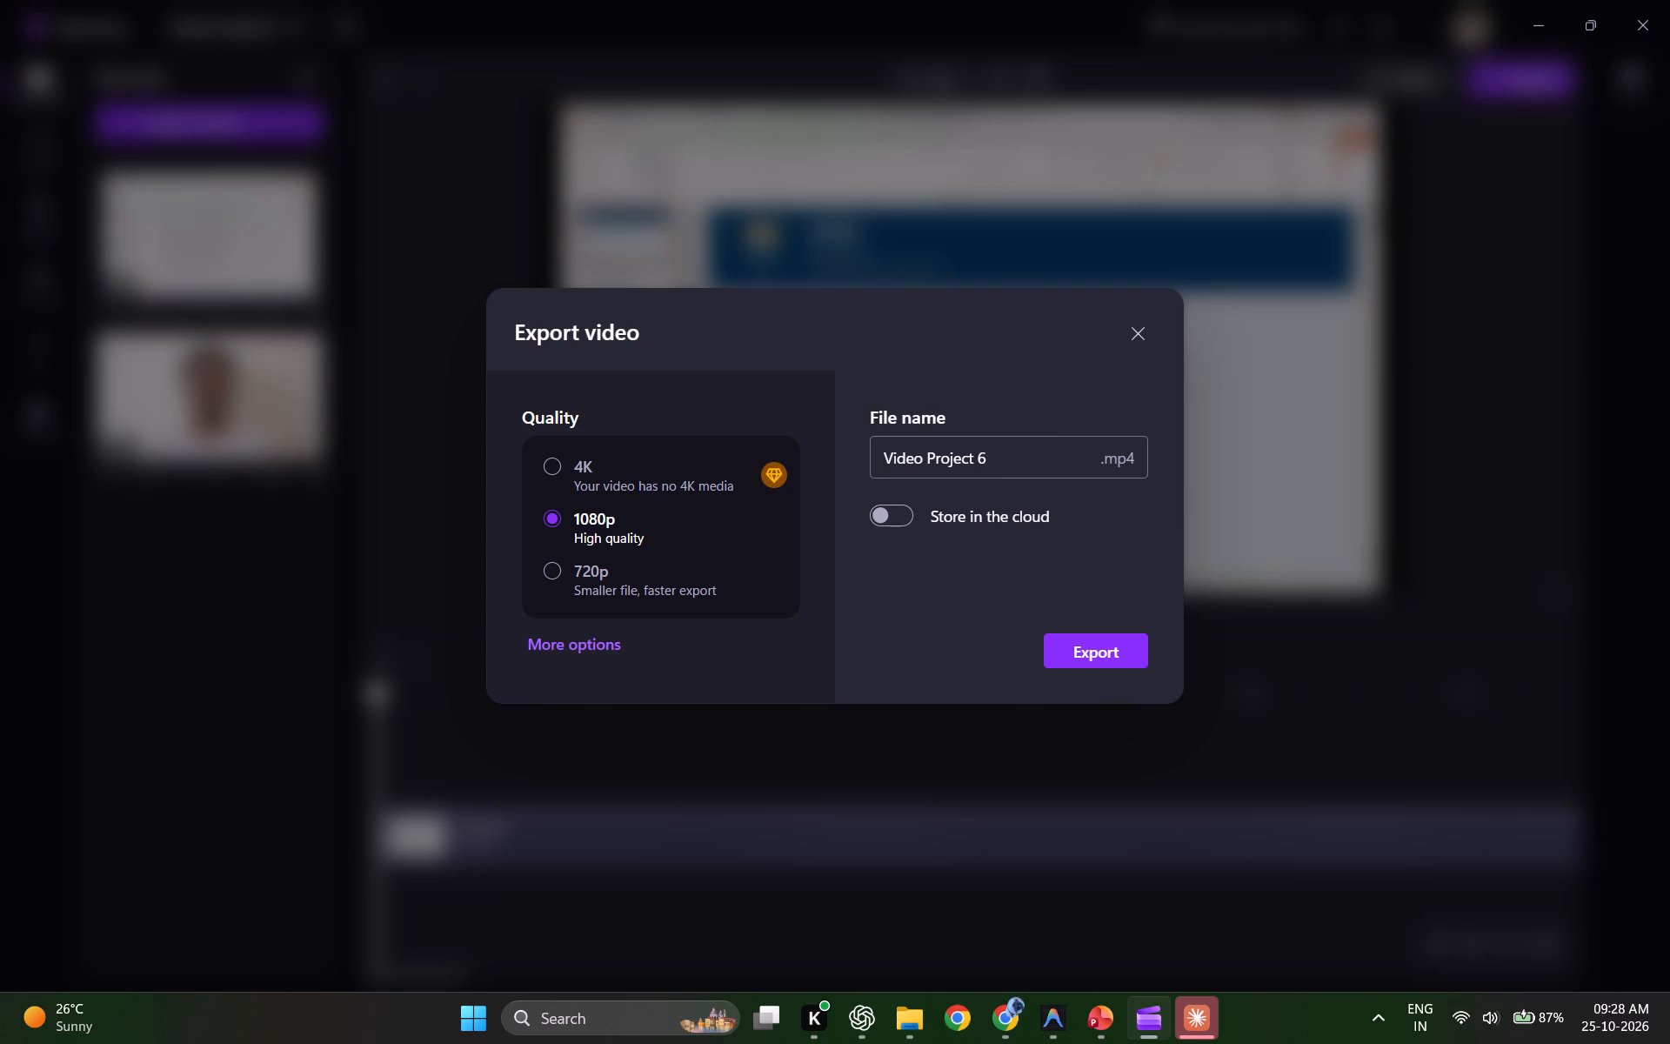
left_click(990, 465)
key("BackSpace")
key("BackSpace")
key("BackSpace")
key("BackSpace")
key("BackSpace")
key("BackSpace")
key("BackSpace")
key("BackSpace")
key("BackSpace")
key("BackSpace")
key("BackSpace")
key("BackSpace")
key("BackSpace")
key("BackSpace")
key("BackSpace")
key("BackSpace")
key("BackSpace")
key("BackSpace")
key("BackSpace")
type("KRR")
key("space")
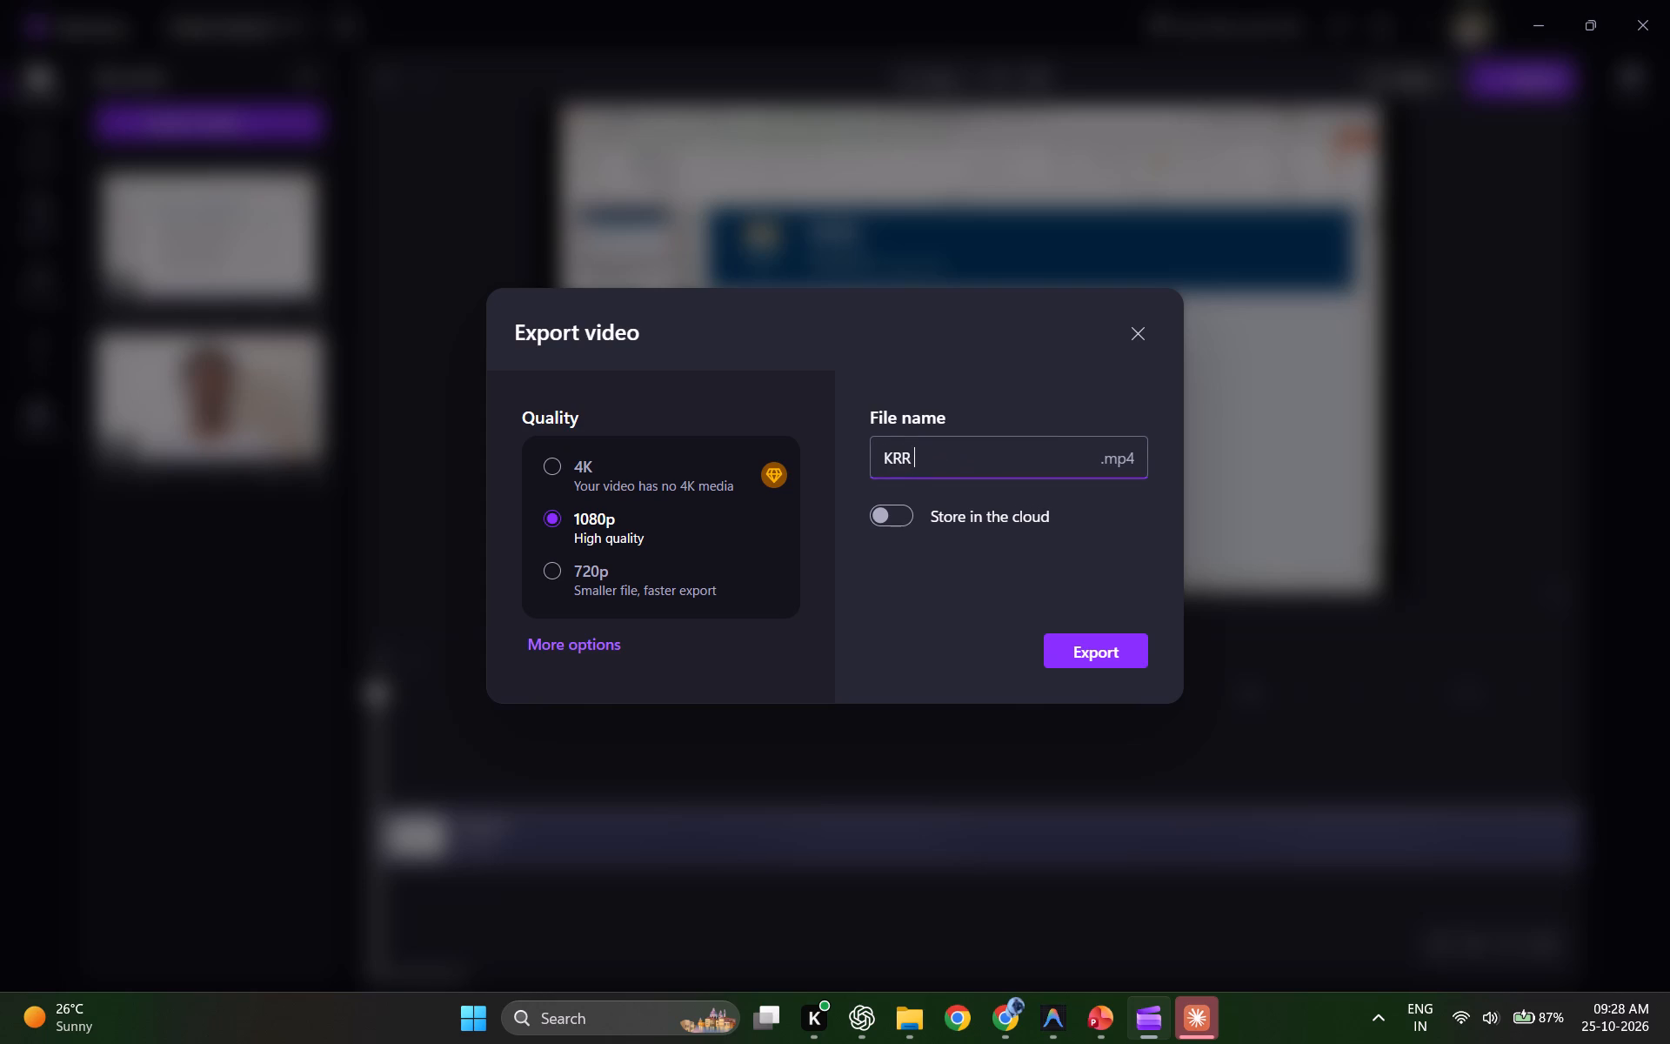
type("VIDEO")
left_click(1087, 656)
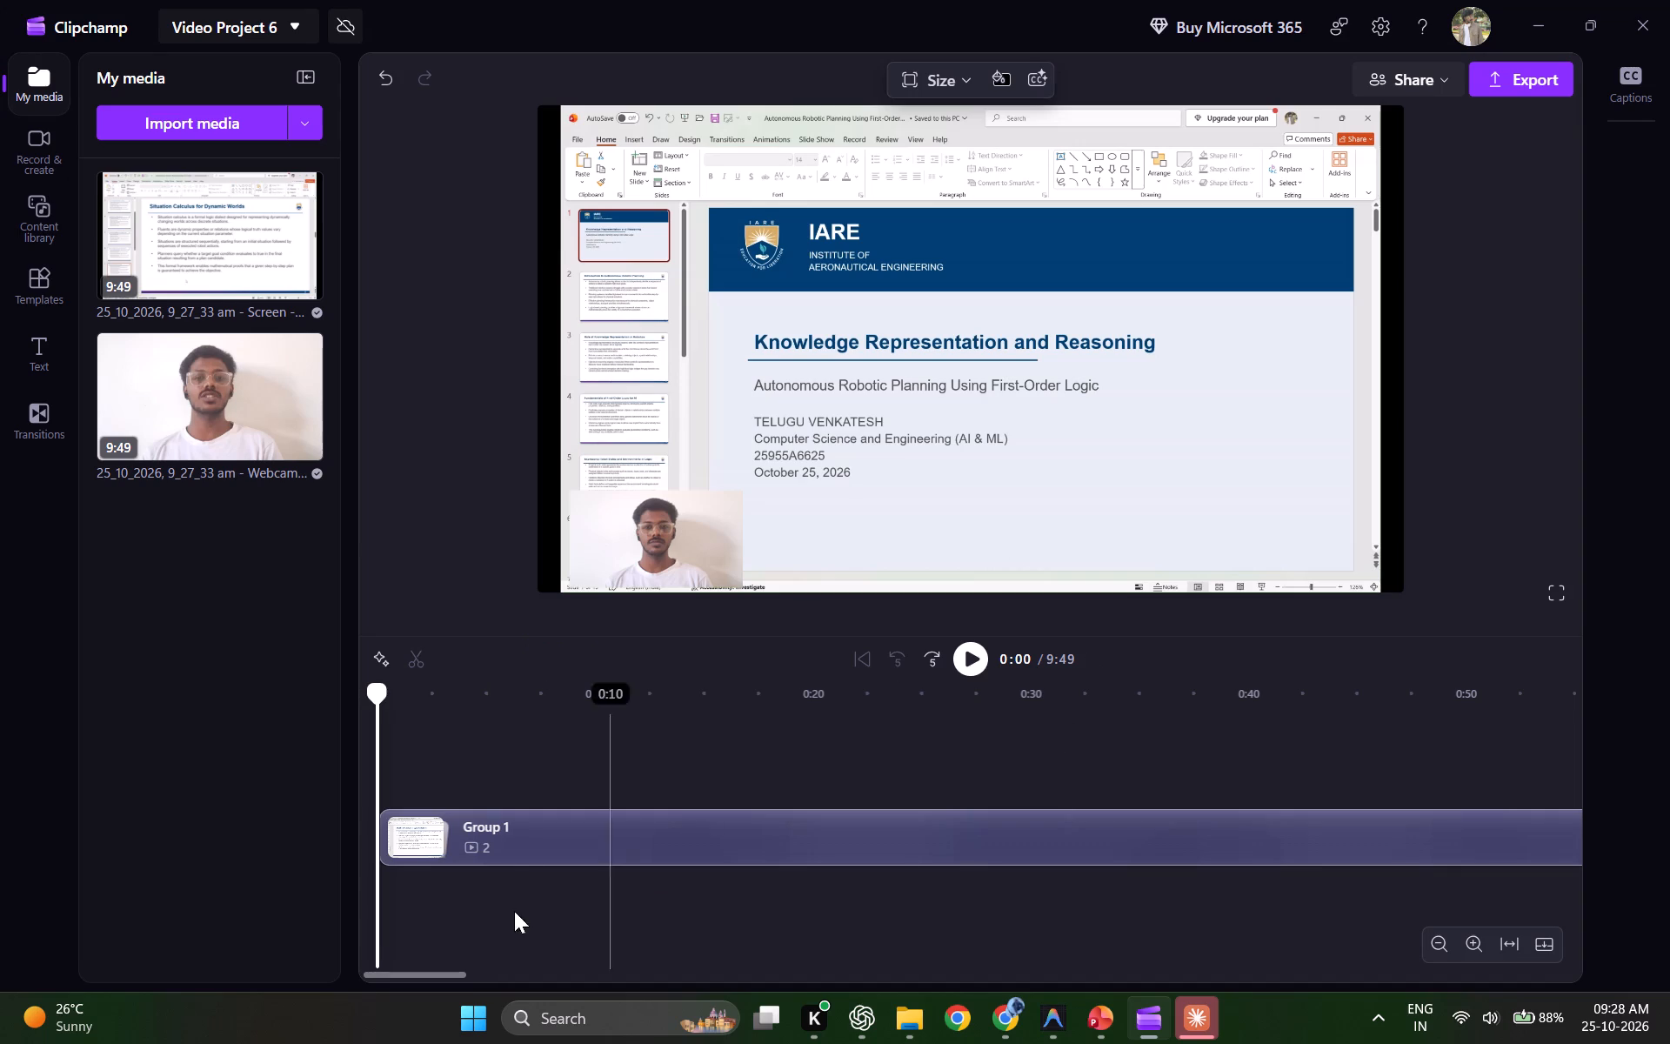